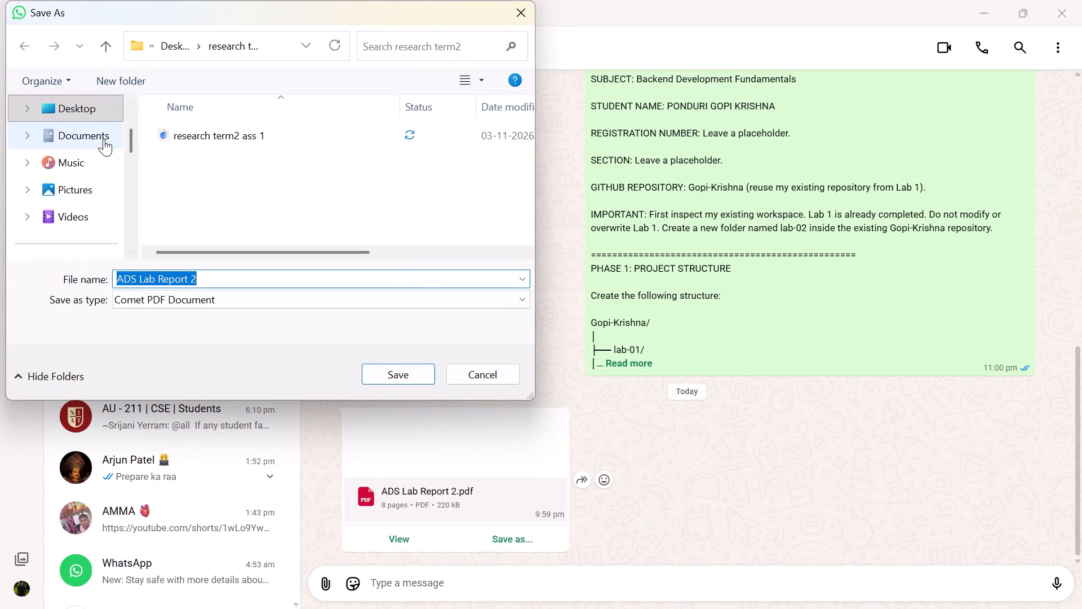
# Choose the Downloads folder as the save location for the ADS Lab Report 2 PDF.
pyautogui.scroll(-1, 104, 139)
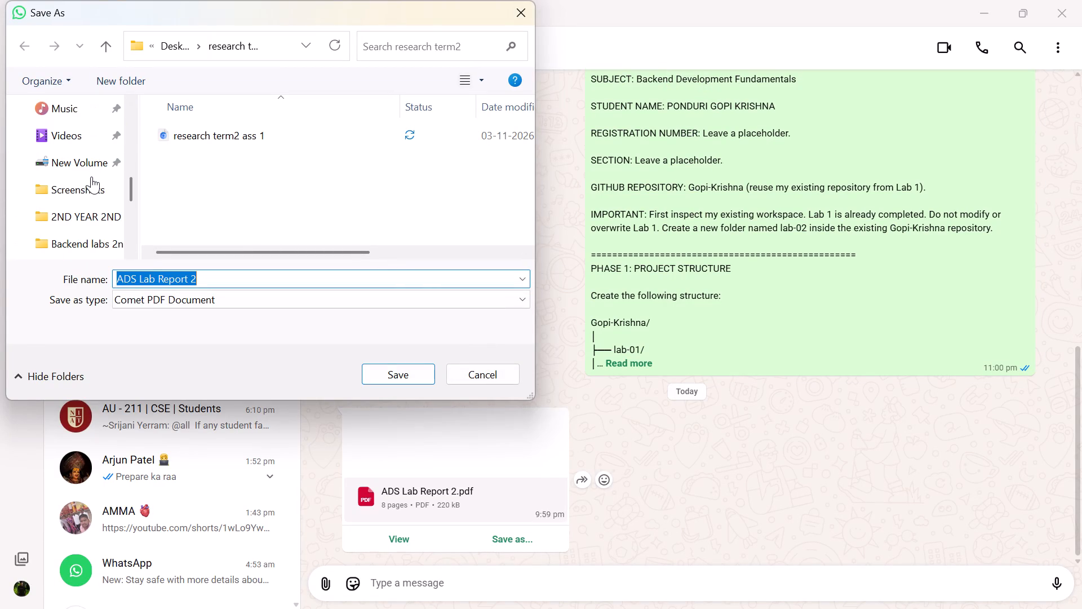
pyautogui.scroll(1, 89, 186)
pyautogui.click(87, 189)
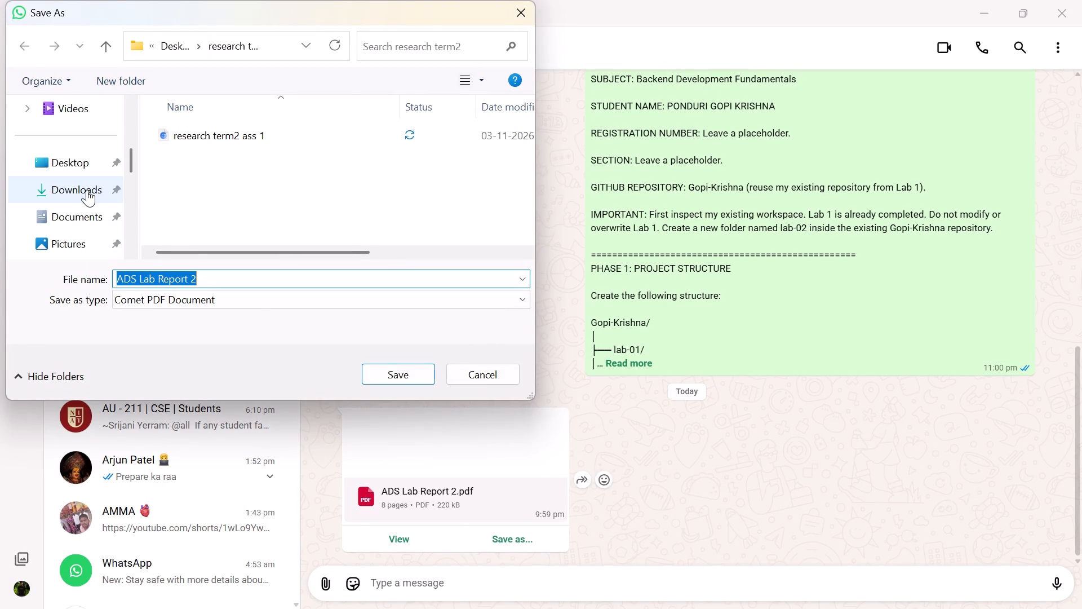
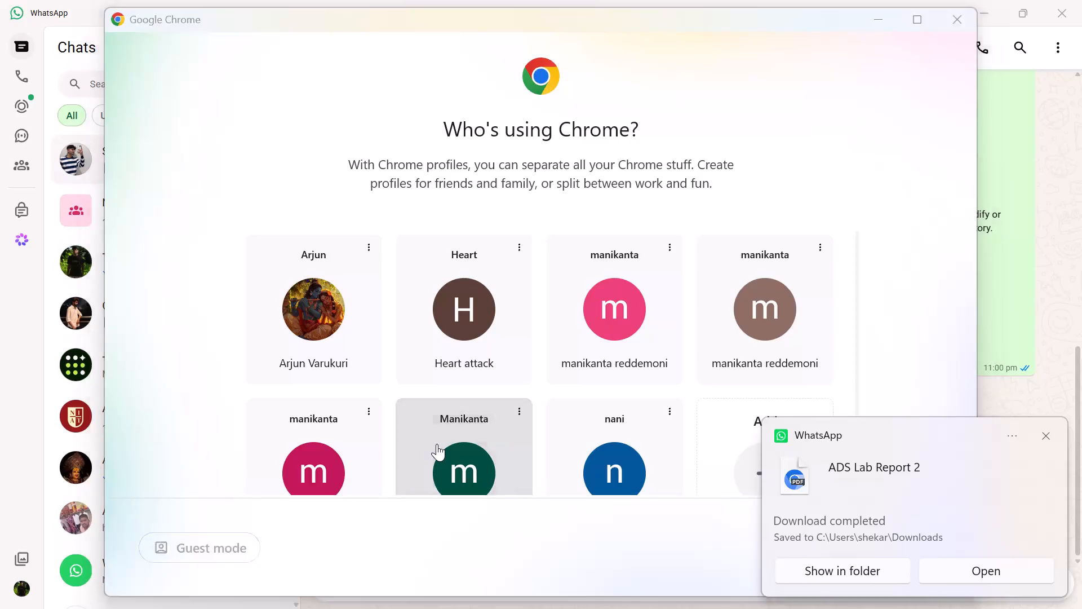
# Search Google in Chrome for "pdf to word converter" using the matching search suggestion.
pyautogui.click(414, 293)
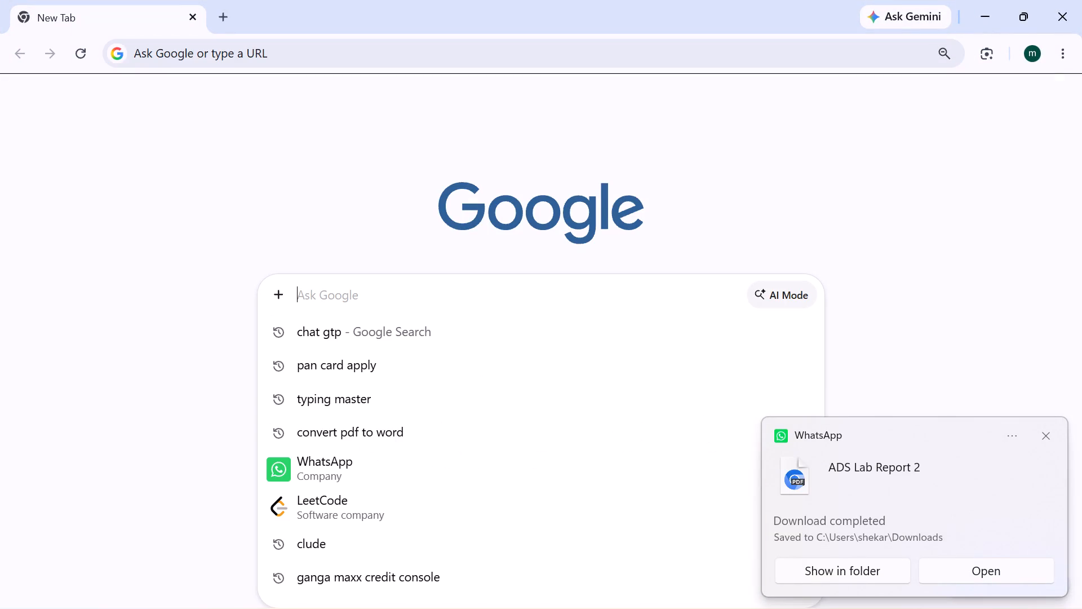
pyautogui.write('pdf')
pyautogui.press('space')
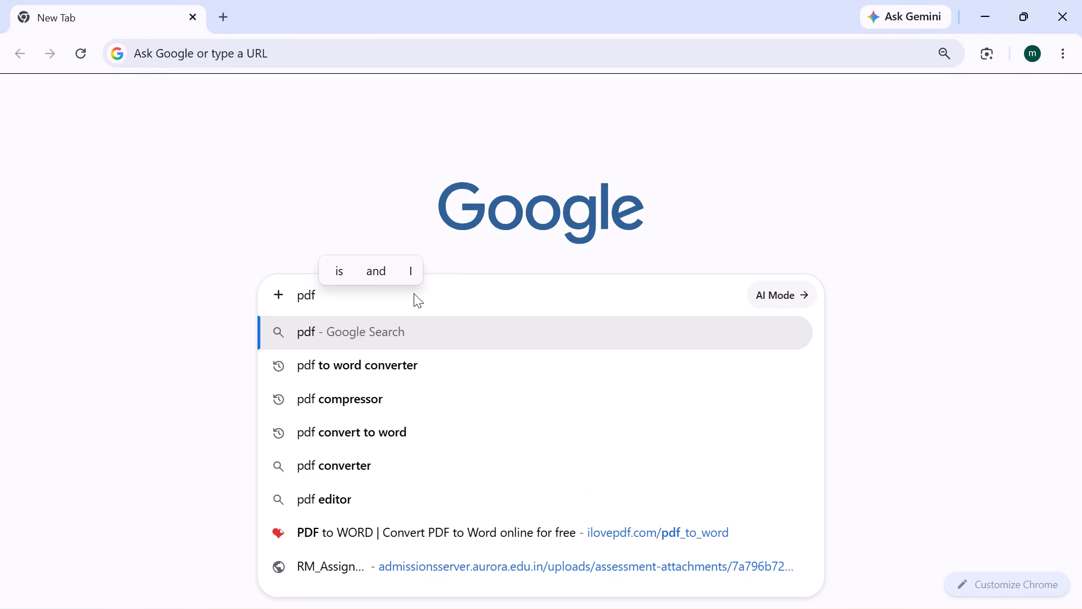
pyautogui.click(414, 364)
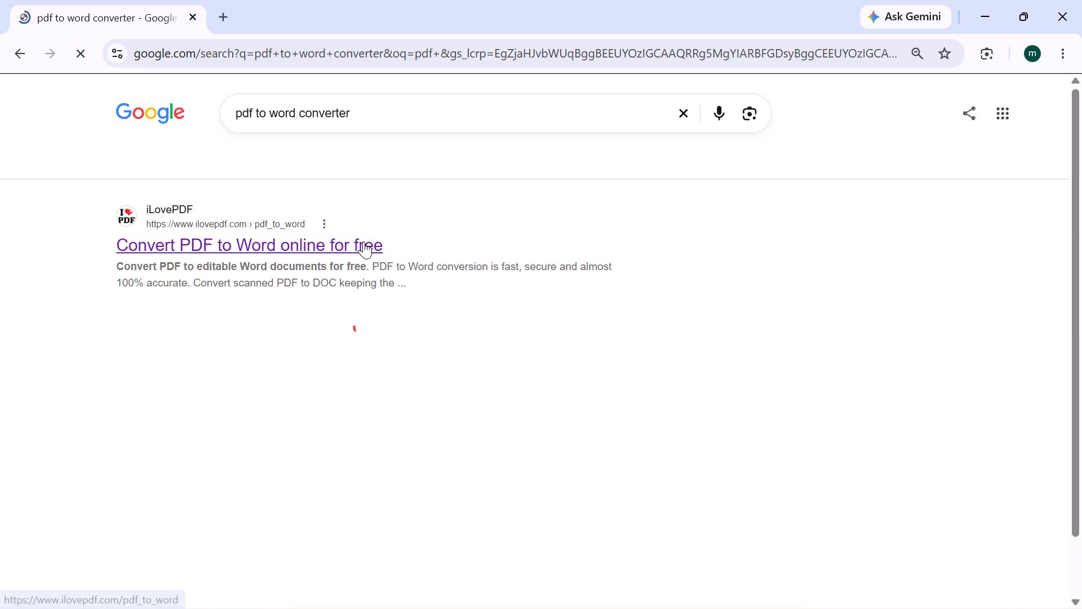
# Open the iLovePDF search result for converting PDF to Word online for free.
pyautogui.click(363, 241)
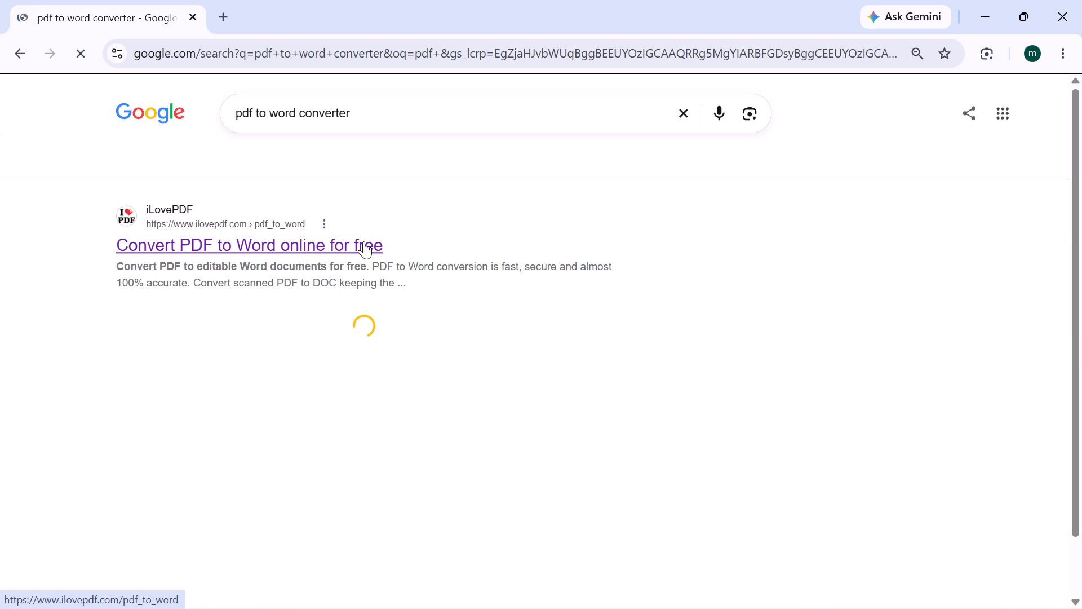
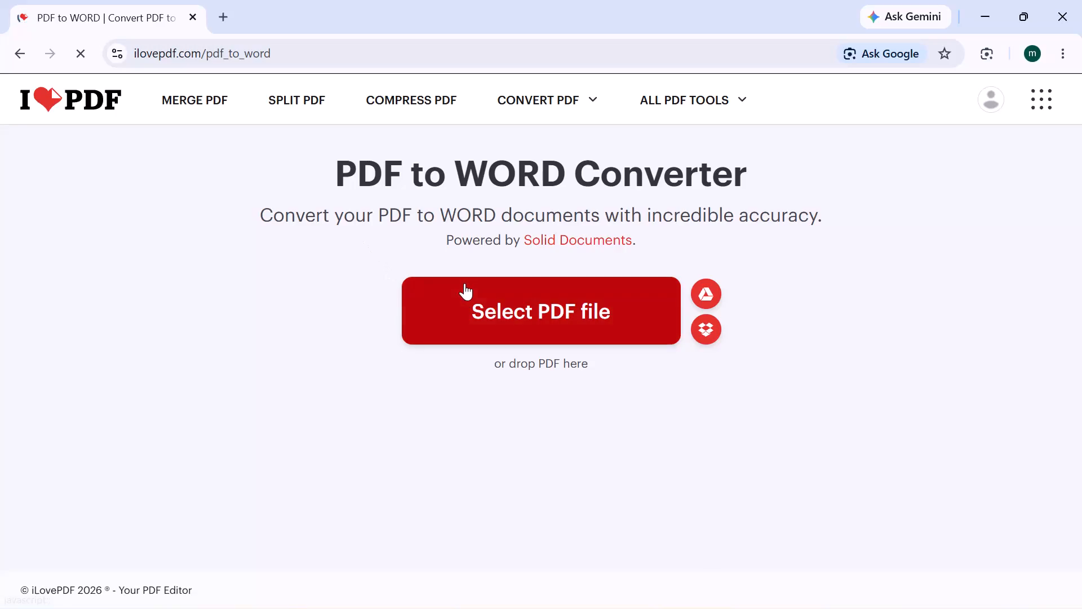
# Select the ADS Lab Report 2 PDF from the Downloads folder as the file to convert.
pyautogui.click(464, 283)
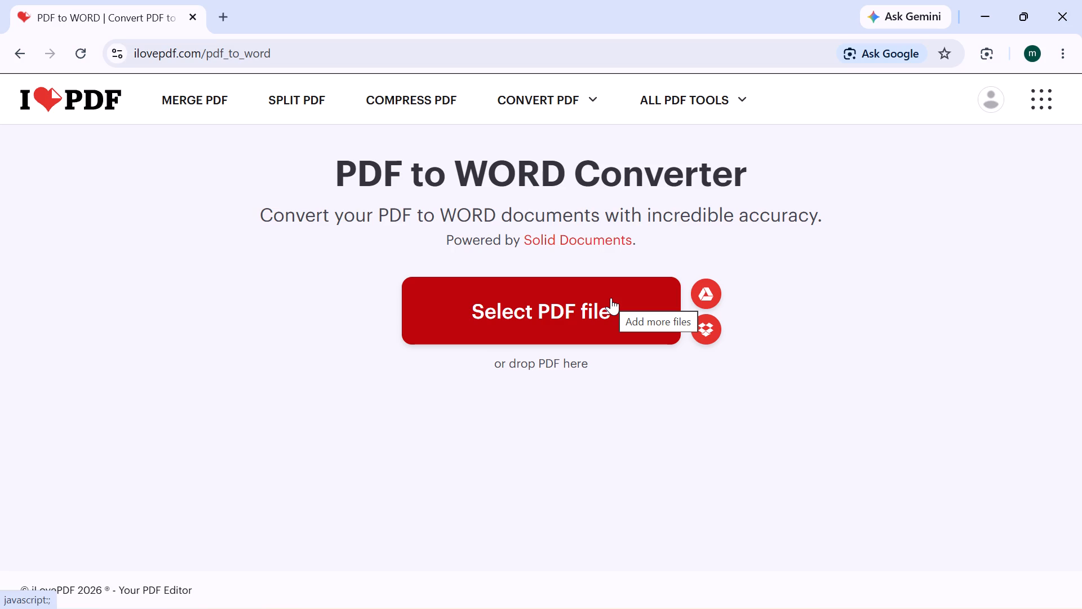
pyautogui.click(611, 298)
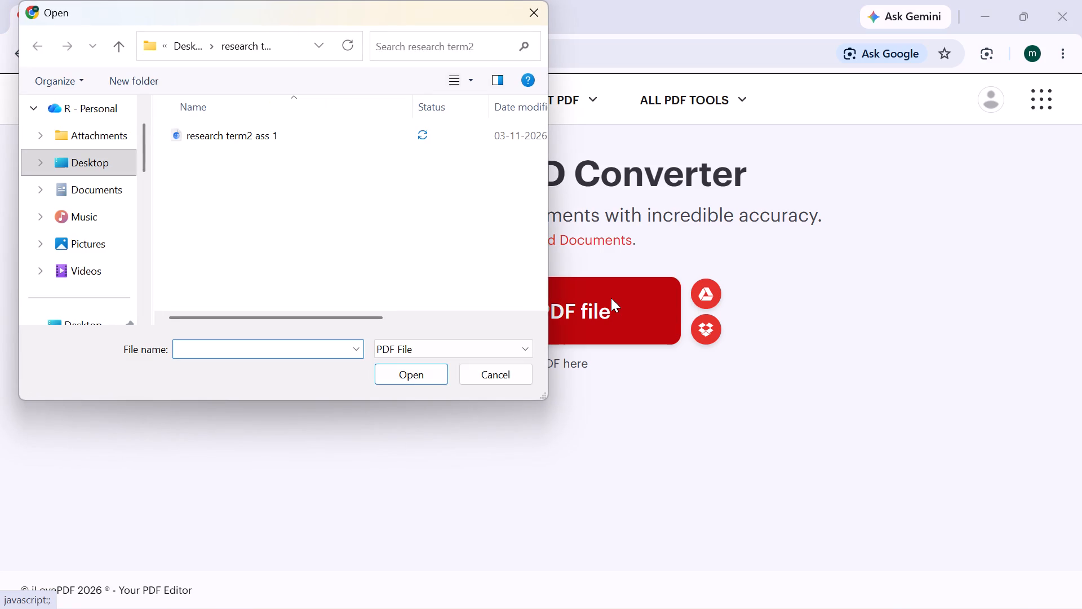
pyautogui.scroll(-1, 79, 264)
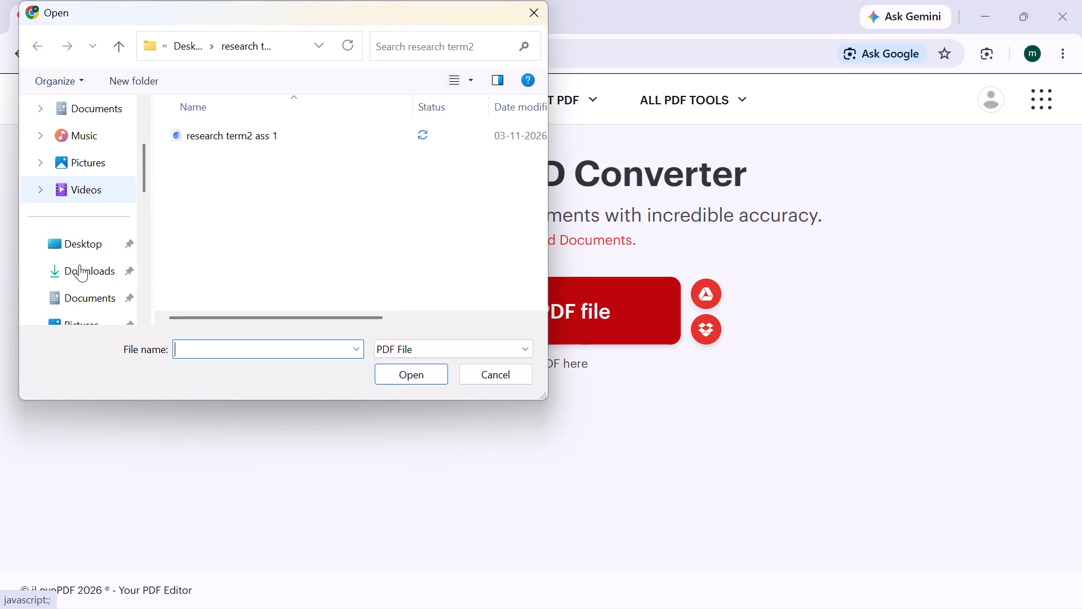
pyautogui.click(80, 268)
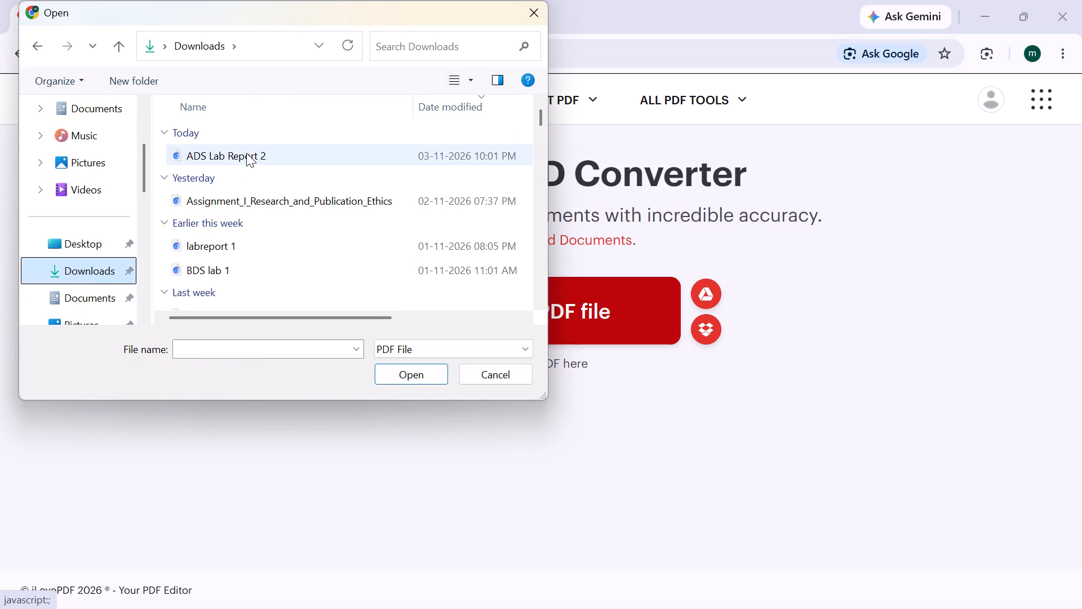
pyautogui.doubleClick(246, 153)
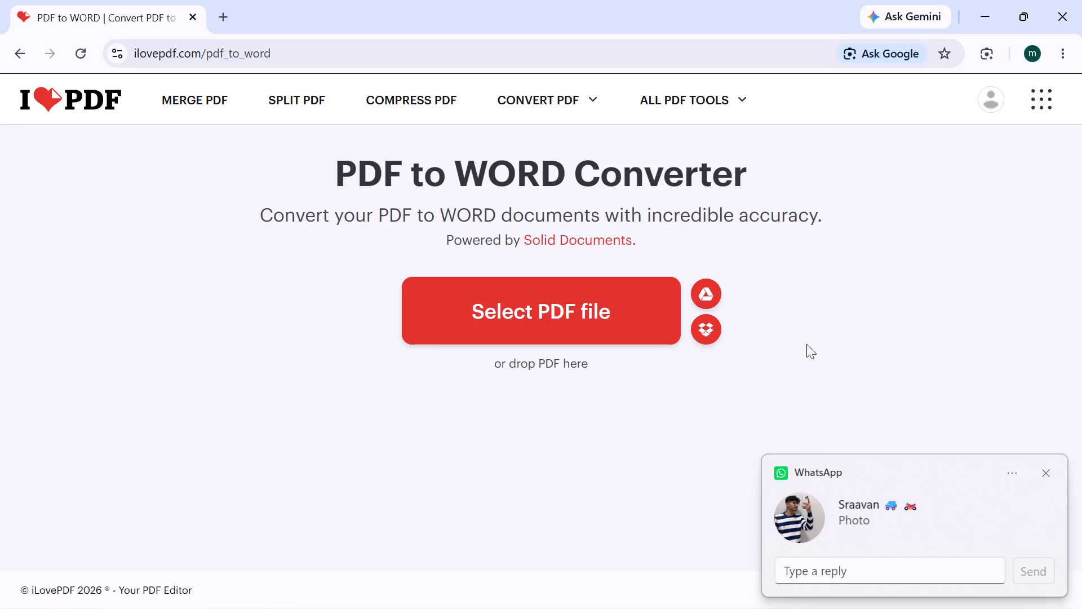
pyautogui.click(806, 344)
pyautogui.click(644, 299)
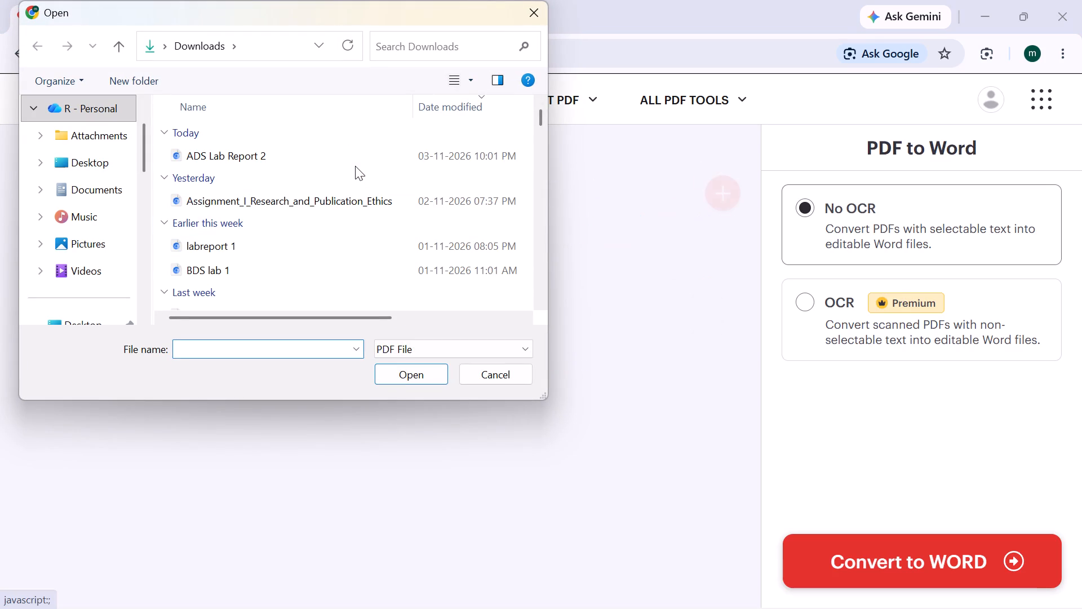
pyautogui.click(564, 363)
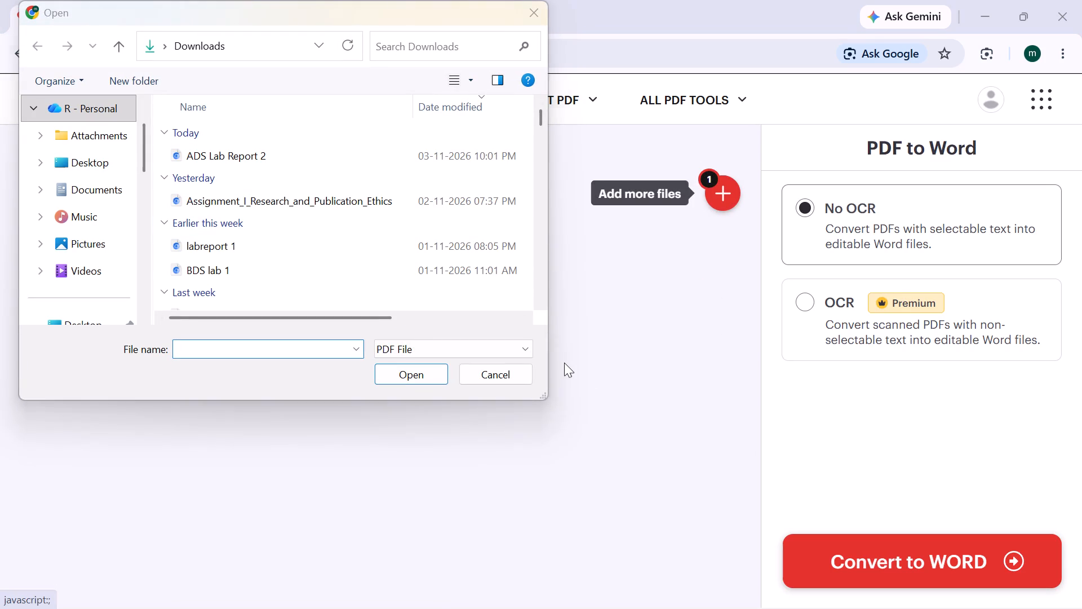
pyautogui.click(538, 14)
# Convert the ADS Lab Report 2 PDF to Word with the No OCR option.
pyautogui.click(877, 558)
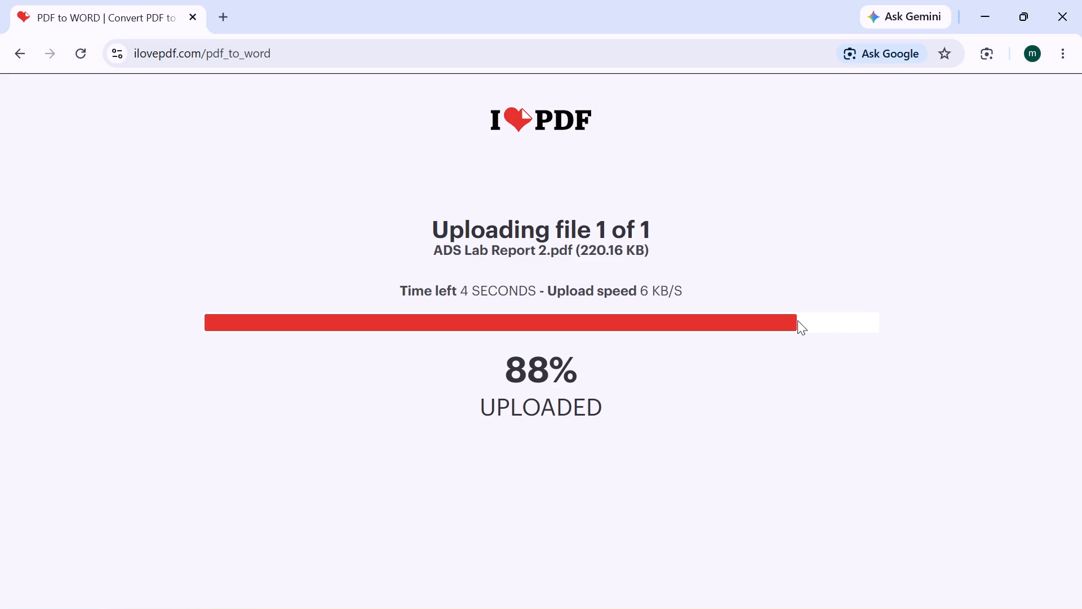
# Open the converted ADS Lab Report 2 document in Word.
pyautogui.click(781, 321)
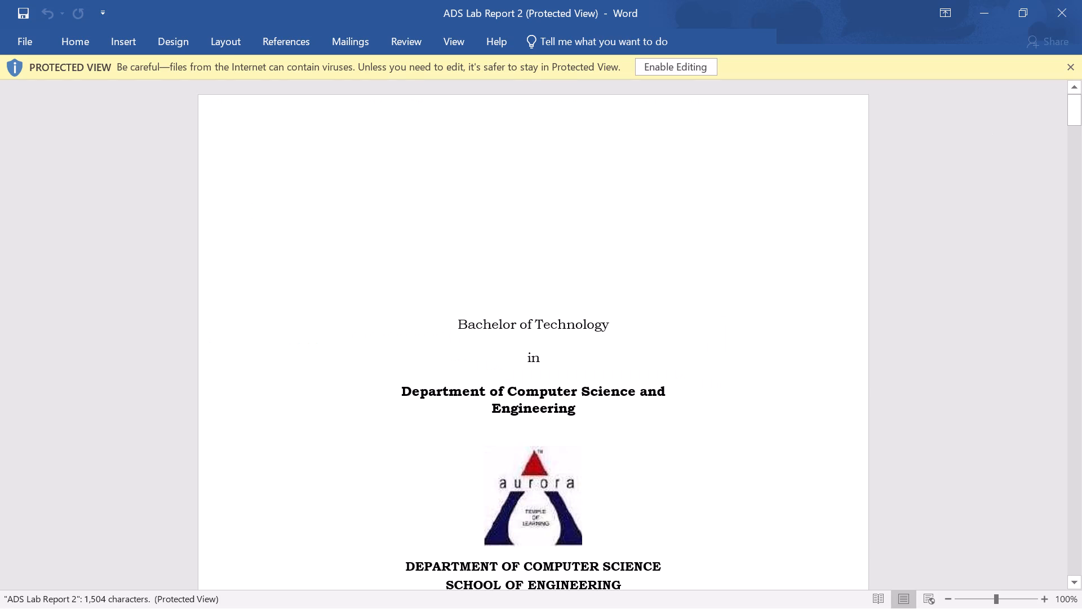
pyautogui.click(682, 70)
# Review the converted lab report's pages, checking the certificate, contents list, question headings and code screenshots.
pyautogui.scroll(-1, 711, 294)
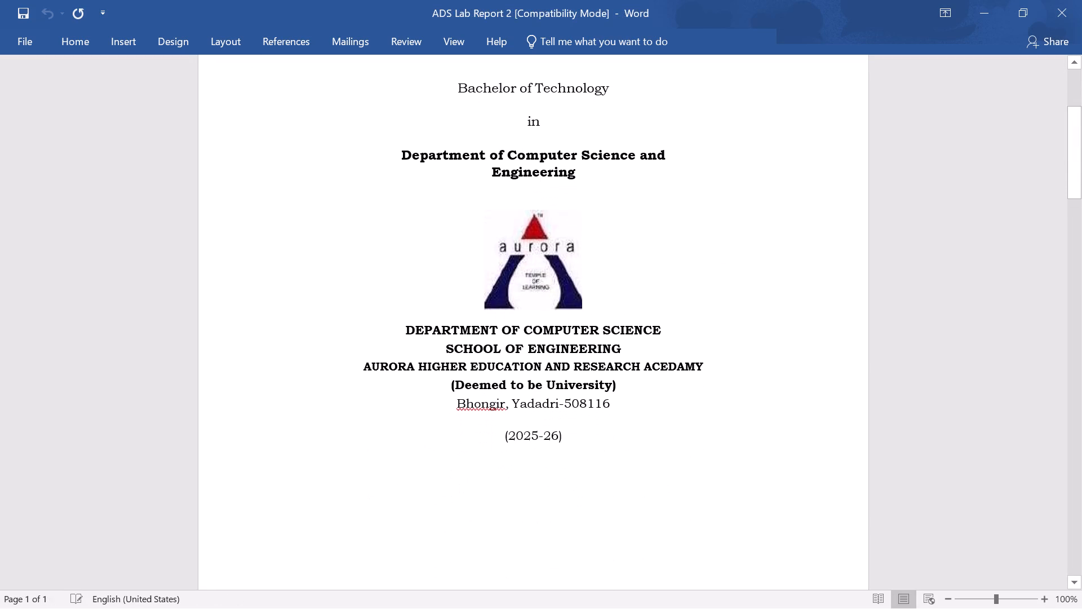
pyautogui.scroll(-3, 711, 294)
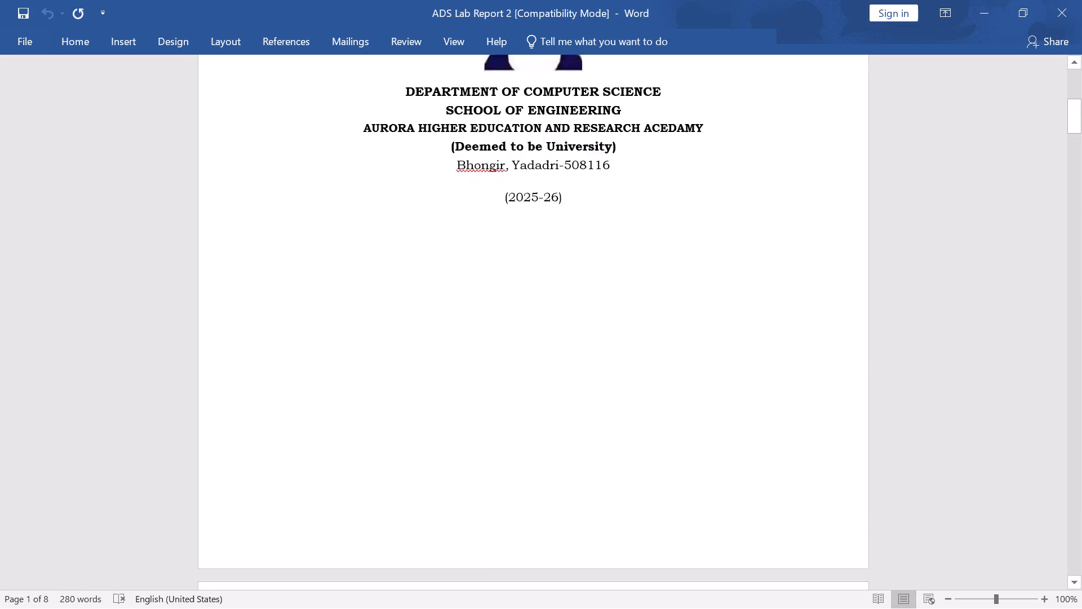
pyautogui.scroll(-2, 711, 294)
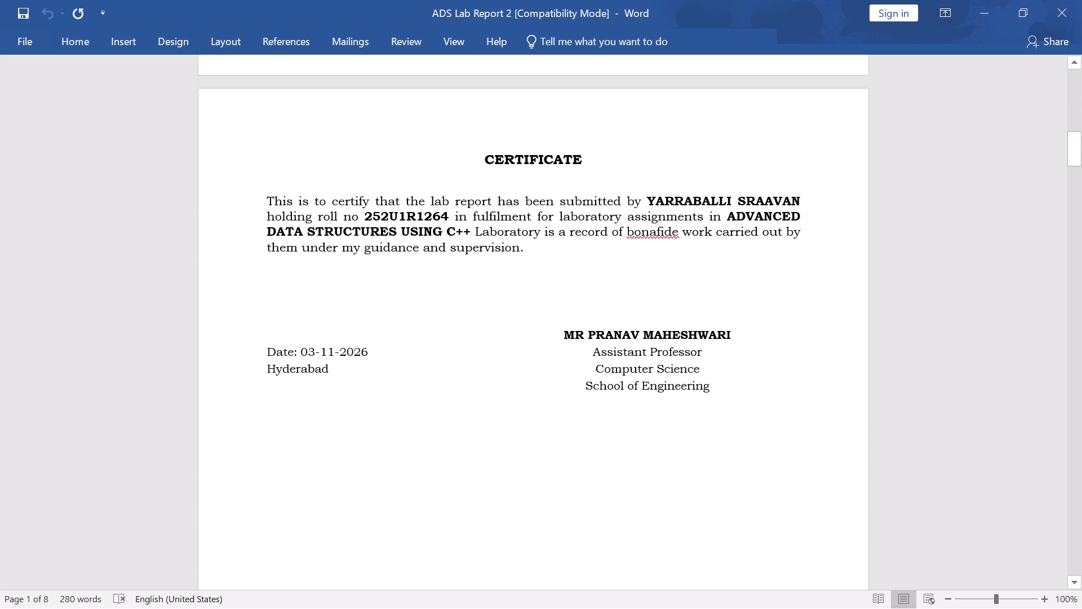
pyautogui.scroll(-3, 711, 294)
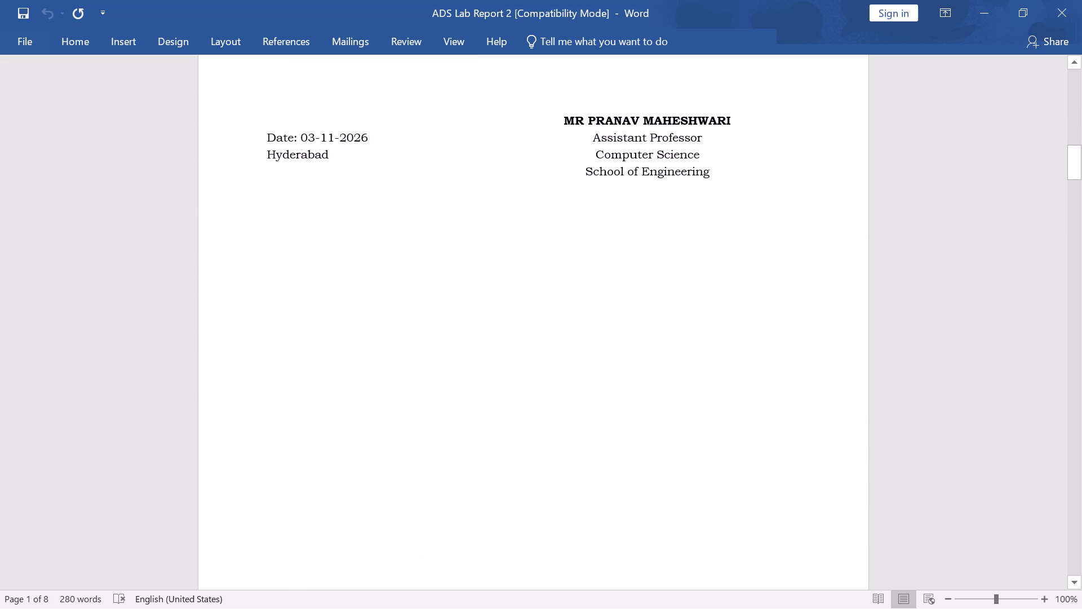
pyautogui.scroll(-7, 711, 294)
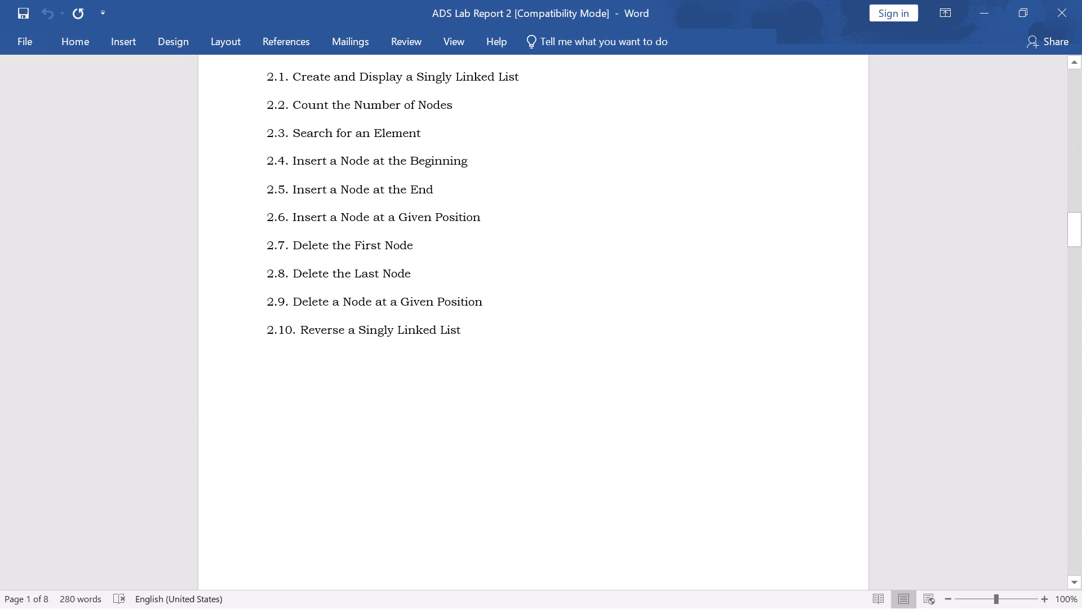
pyautogui.scroll(-8, 711, 294)
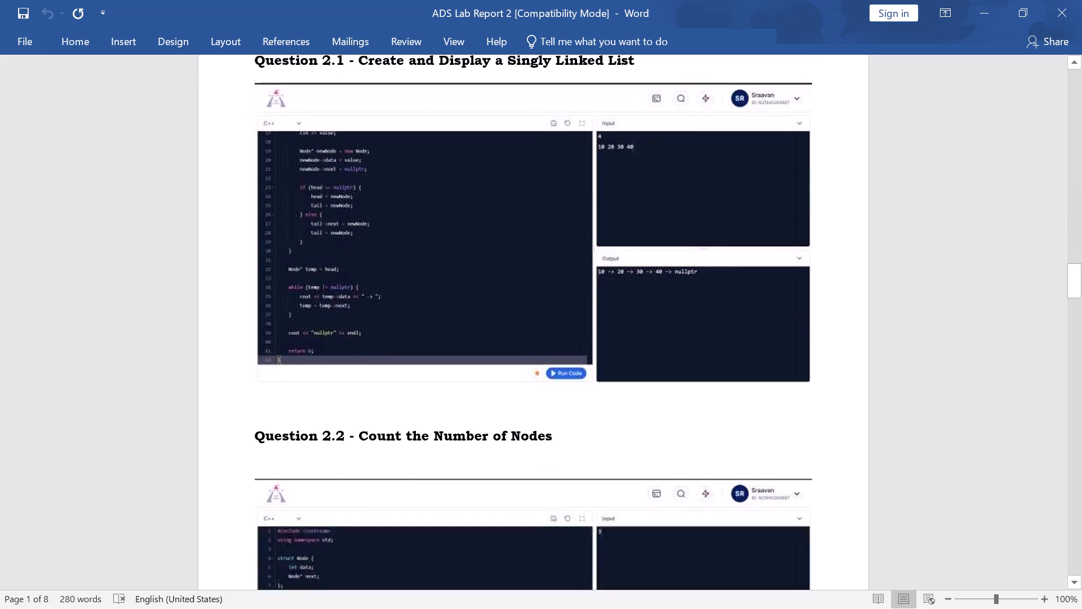
pyautogui.scroll(-14, 711, 294)
pyautogui.scroll(1, 711, 294)
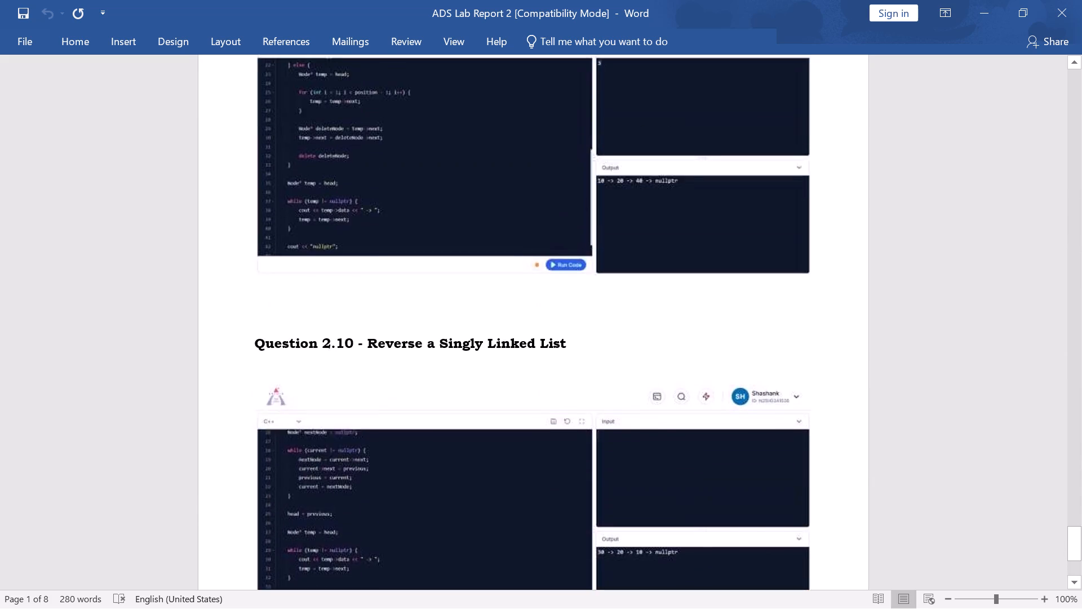
pyautogui.scroll(4, 711, 294)
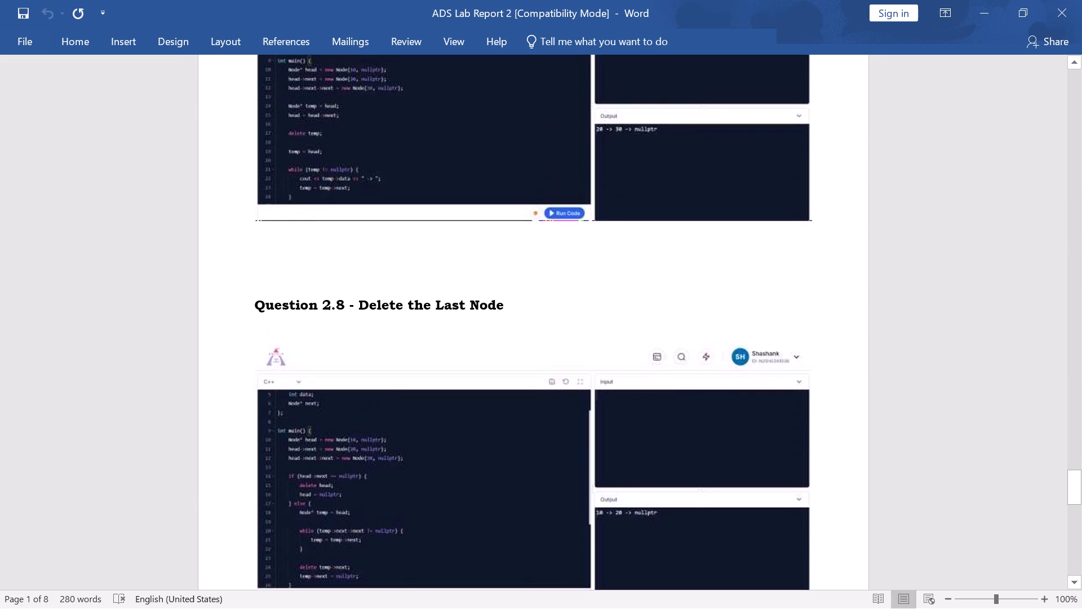
pyautogui.scroll(4, 711, 294)
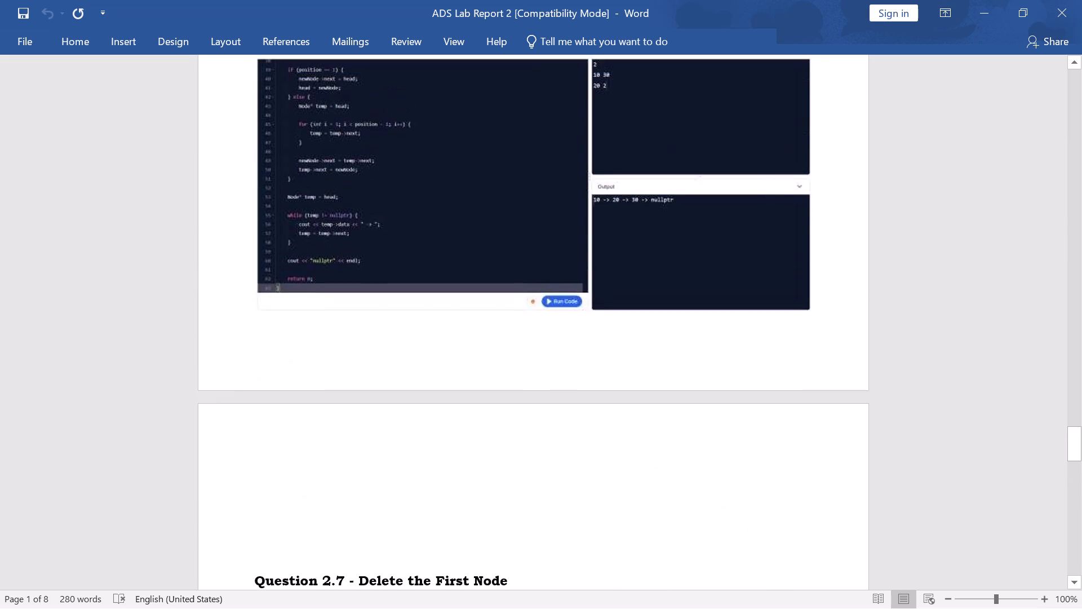
pyautogui.scroll(4, 711, 294)
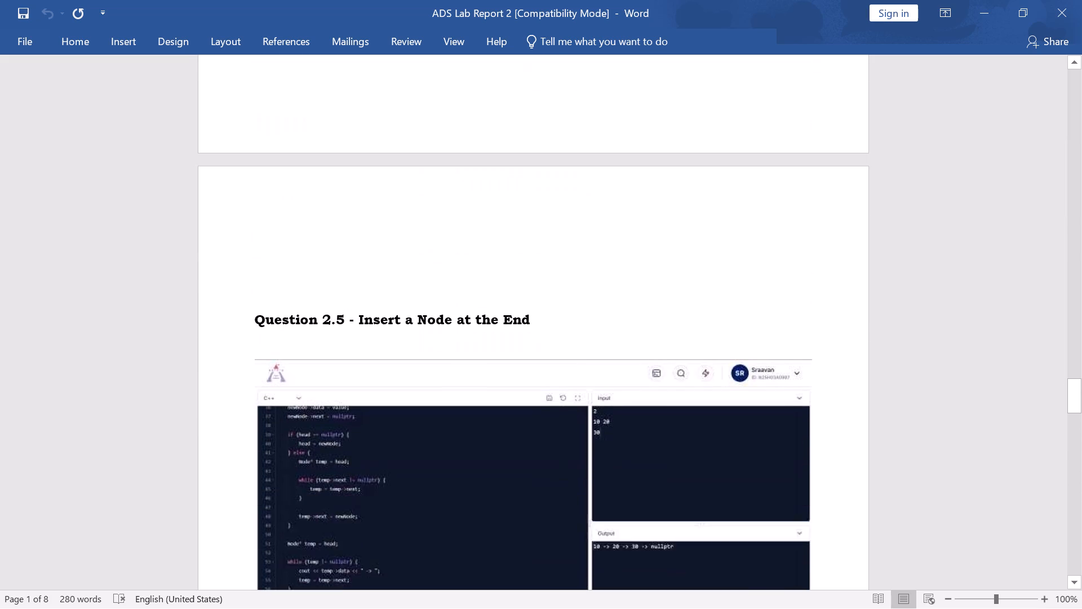
pyautogui.scroll(3, 711, 294)
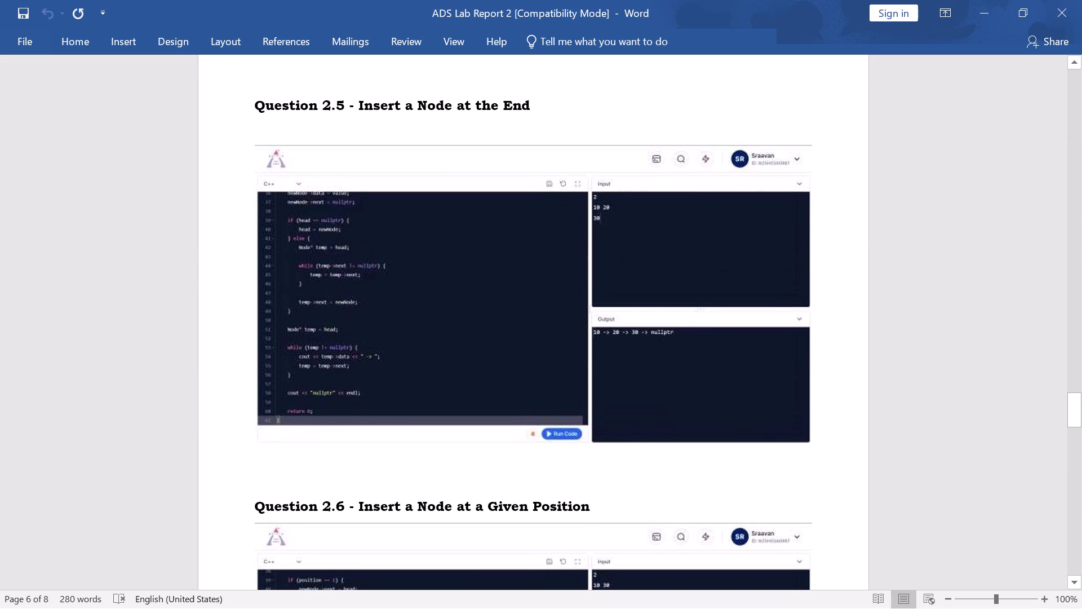
pyautogui.scroll(-4, 711, 294)
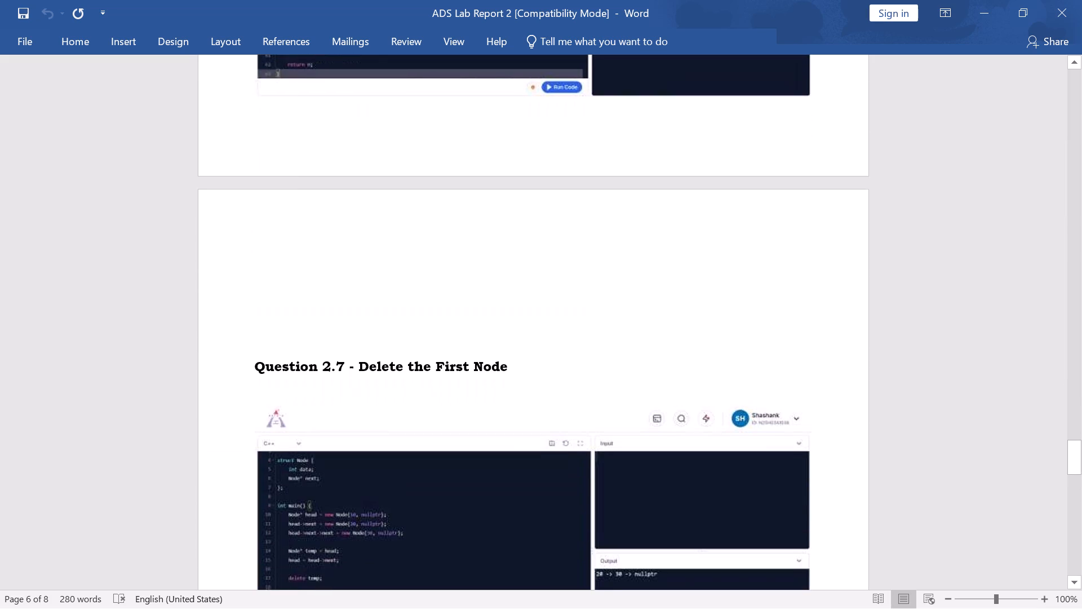
pyautogui.scroll(-2, 711, 294)
pyautogui.scroll(1, 711, 294)
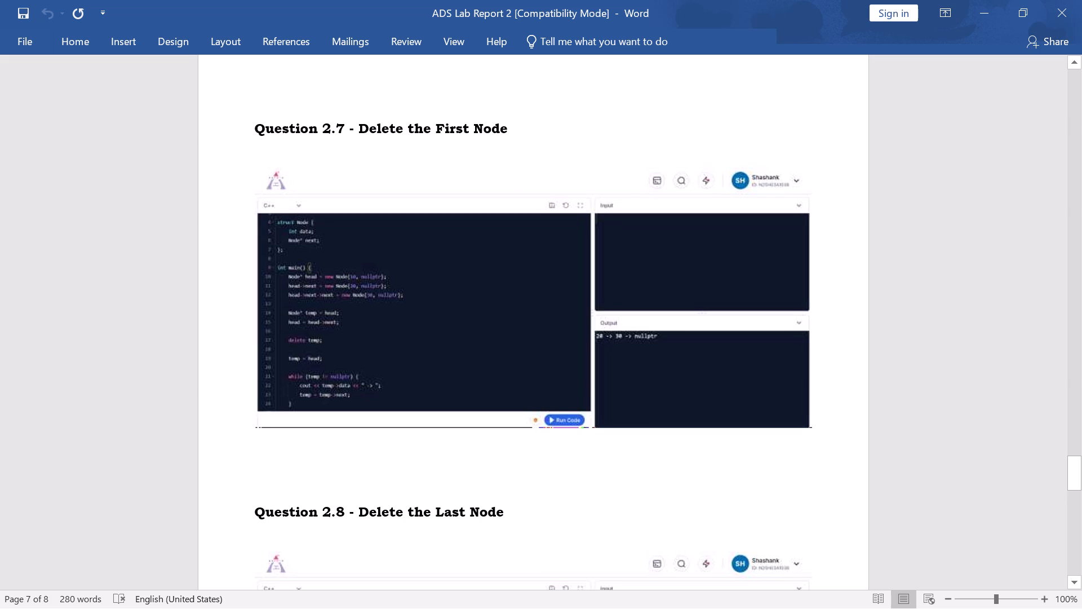
pyautogui.scroll(1, 680, 291)
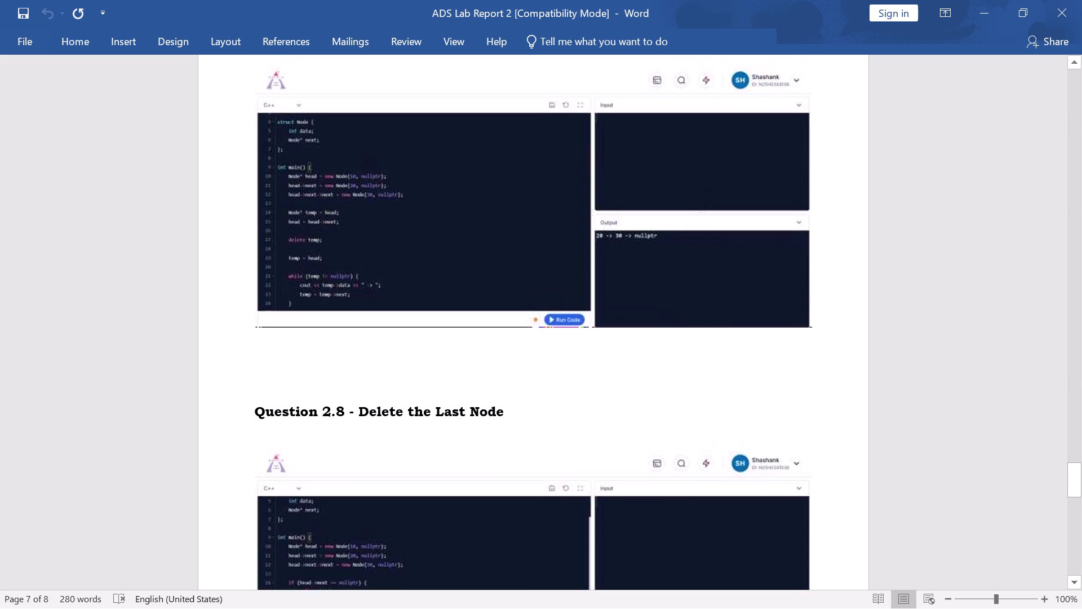
pyautogui.scroll(1, 680, 291)
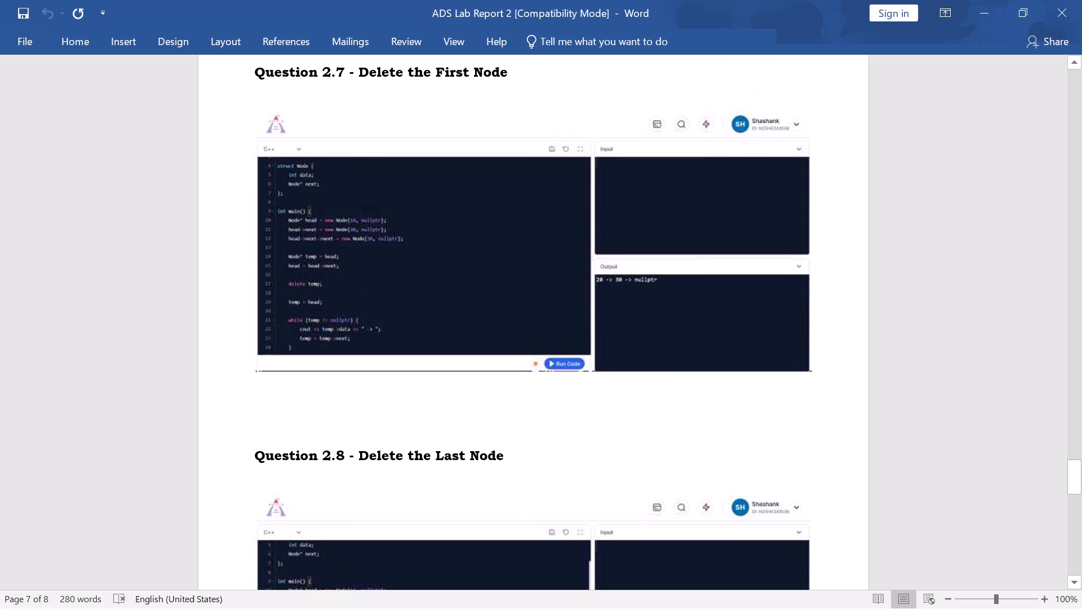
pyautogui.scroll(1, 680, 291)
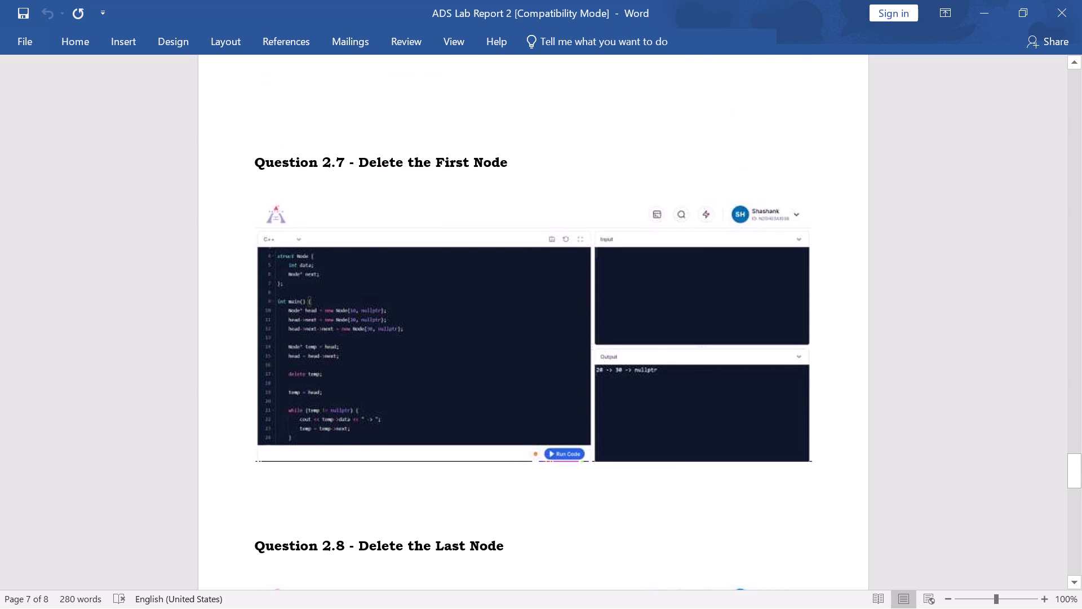
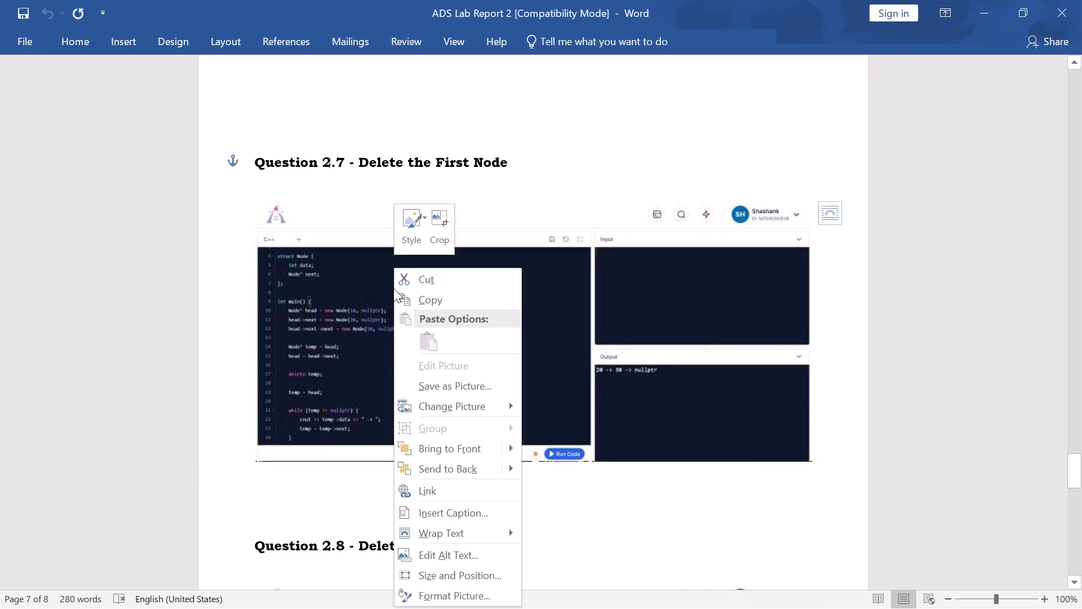
pyautogui.click(127, 45)
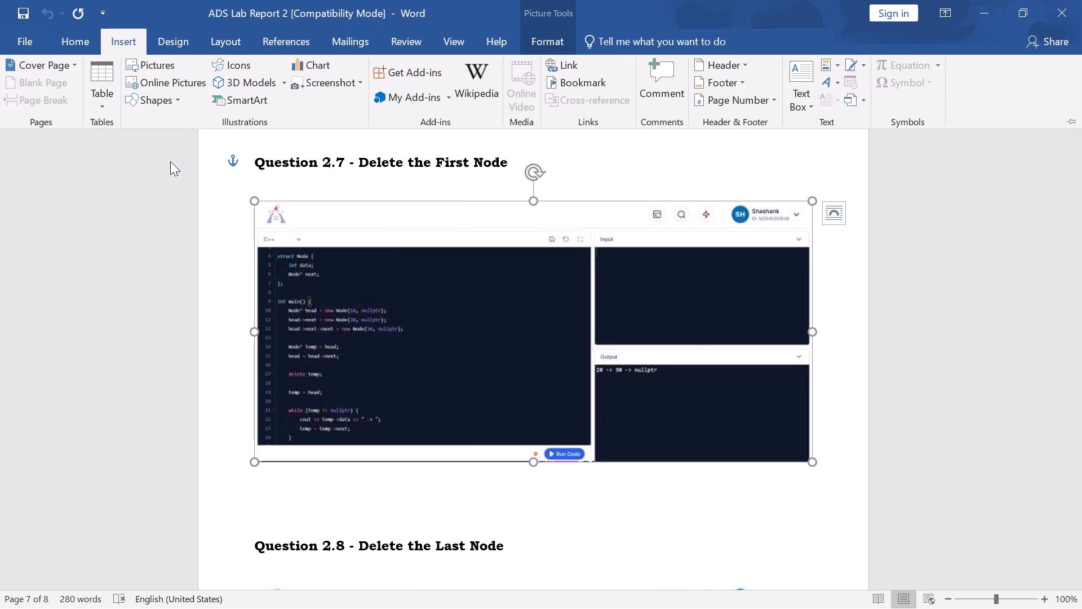
pyautogui.click(179, 100)
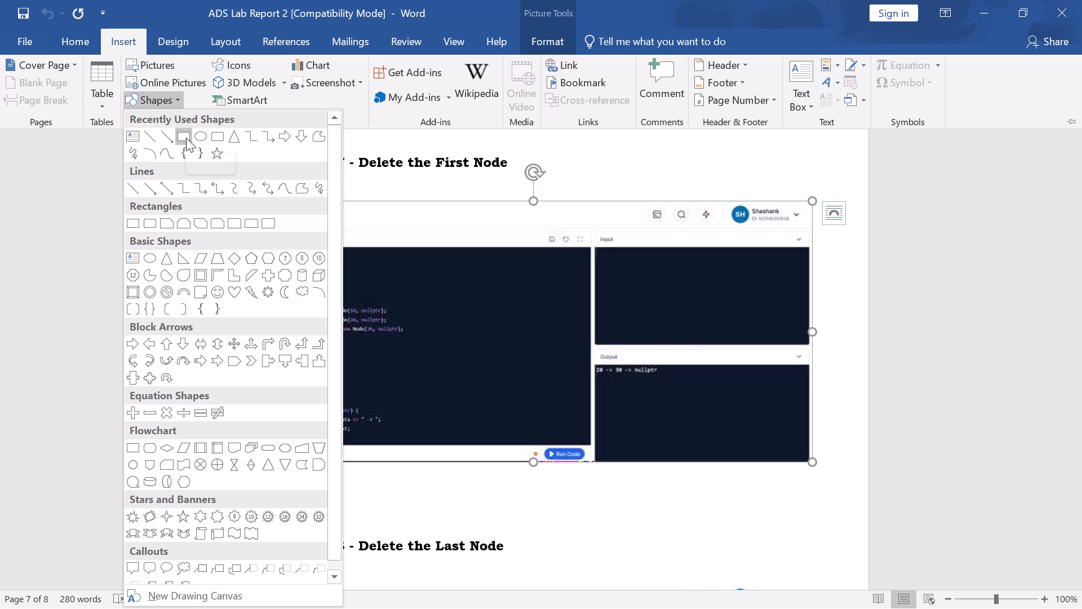
# Draw a rectangle over the account name and ID in the upper corner of the Question 2.7 screenshot.
pyautogui.click(186, 138)
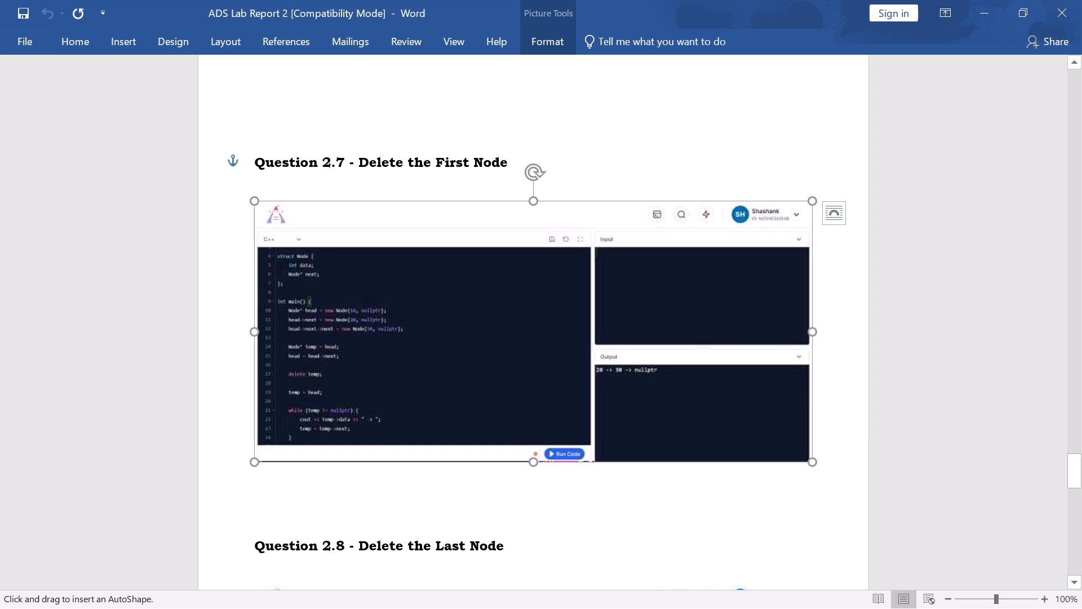
pyautogui.moveTo(721, 200); pyautogui.dragTo(737, 229)
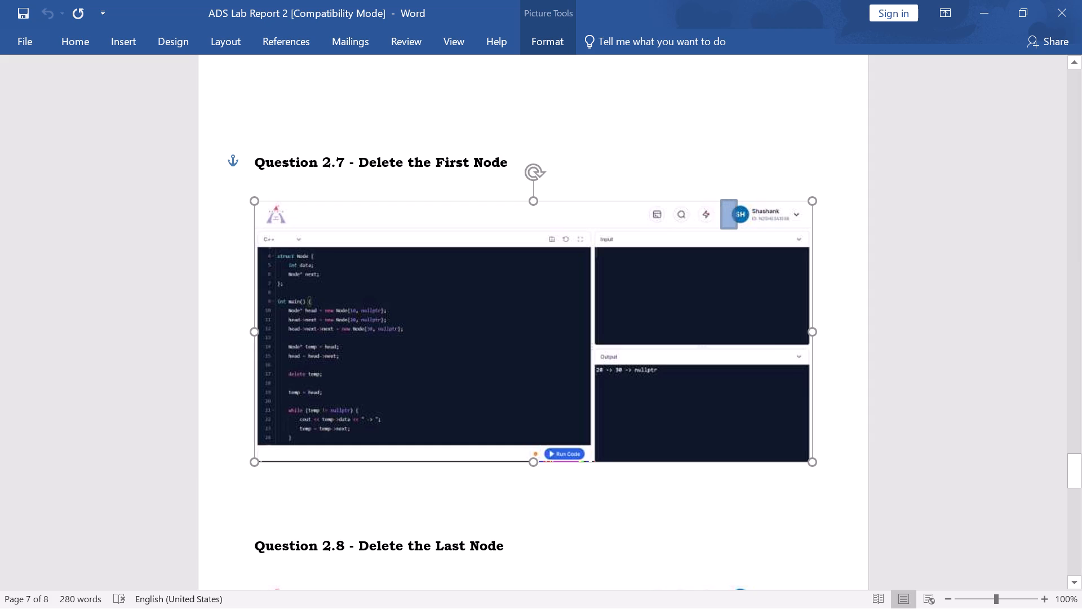
pyautogui.moveTo(737, 229); pyautogui.dragTo(808, 230)
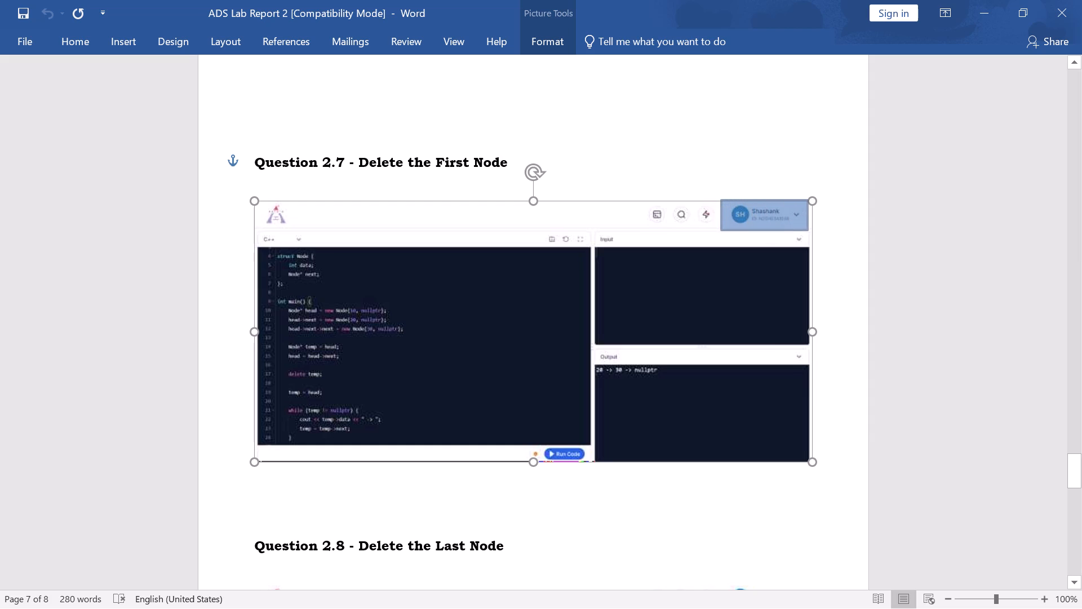
pyautogui.moveTo(808, 230); pyautogui.dragTo(812, 231)
pyautogui.moveTo(812, 231); pyautogui.dragTo(812, 232)
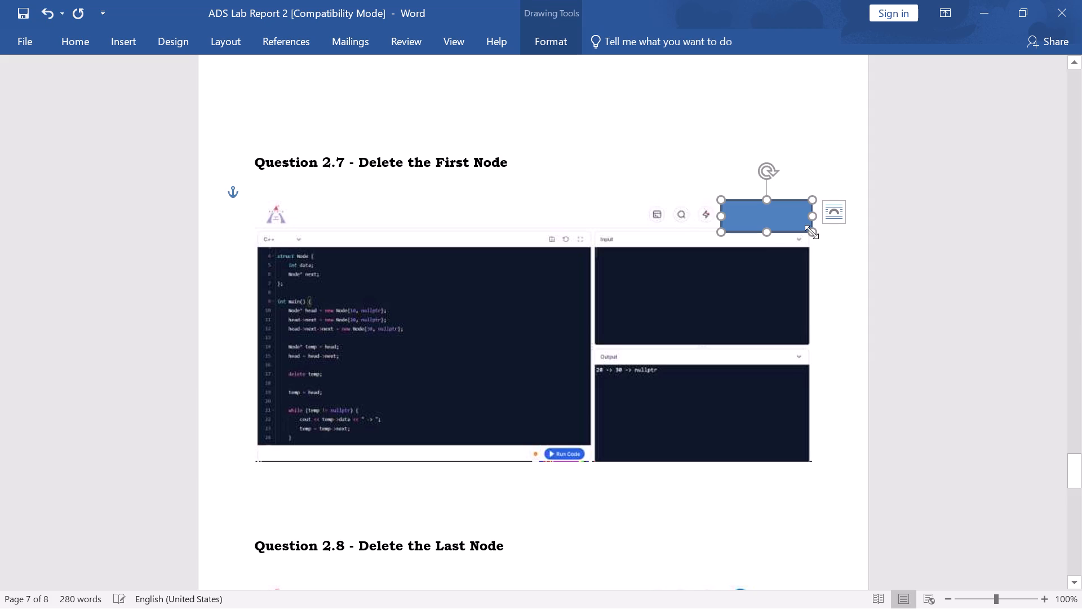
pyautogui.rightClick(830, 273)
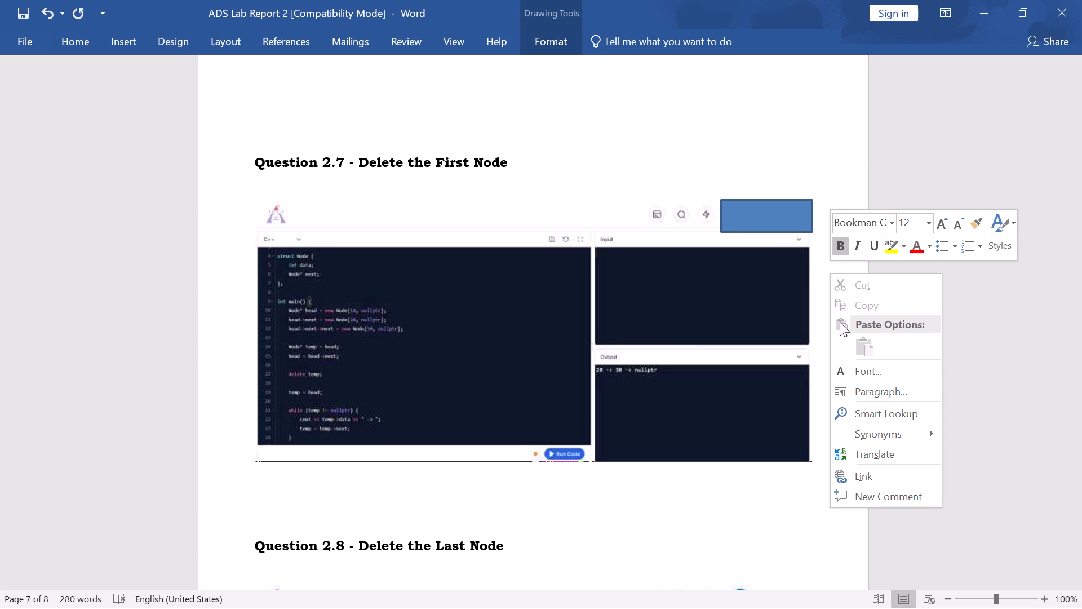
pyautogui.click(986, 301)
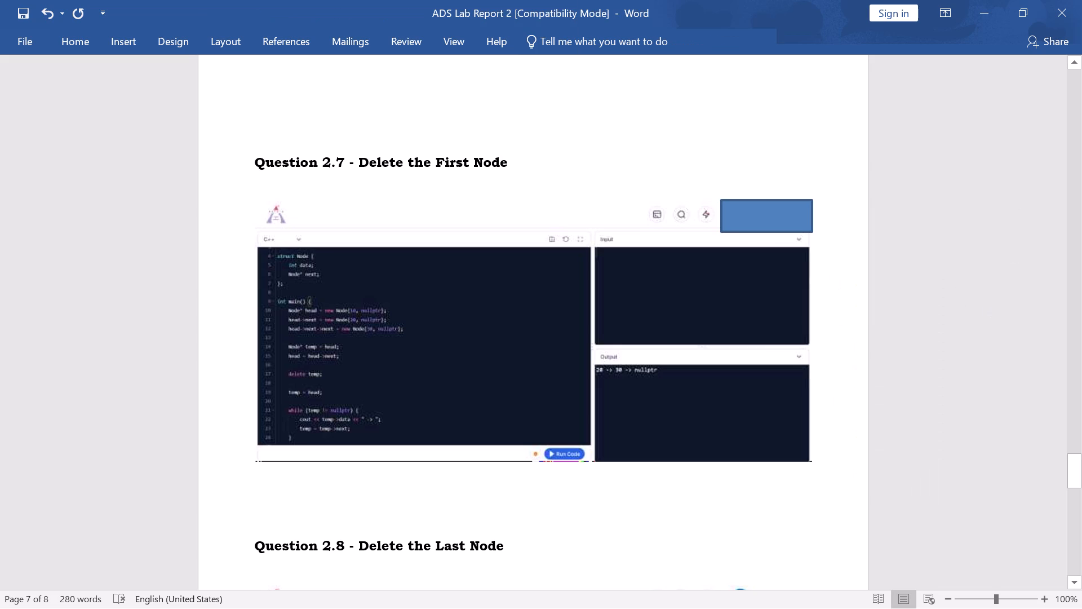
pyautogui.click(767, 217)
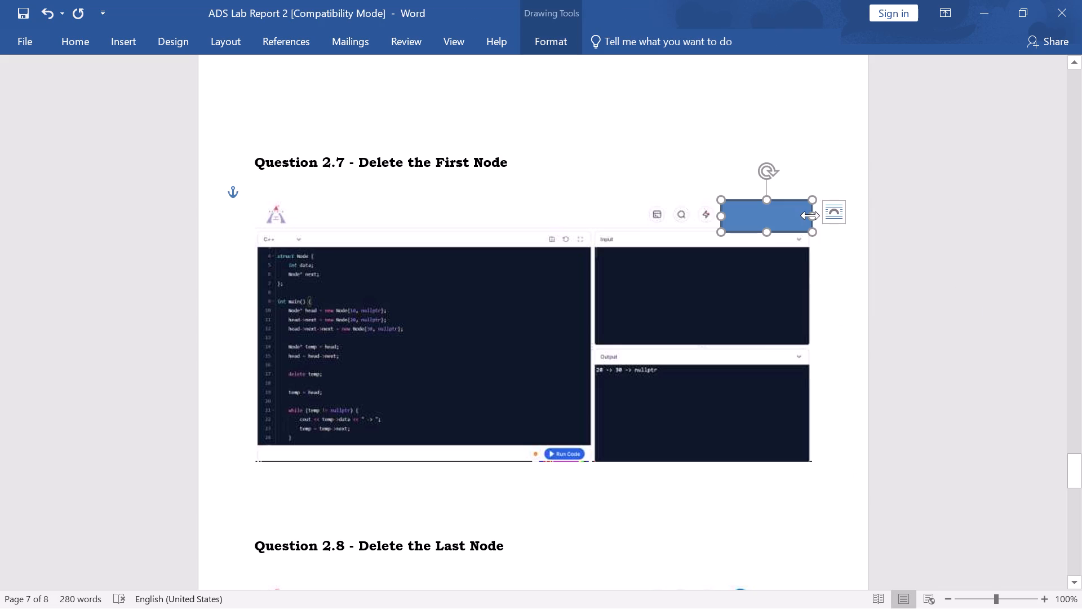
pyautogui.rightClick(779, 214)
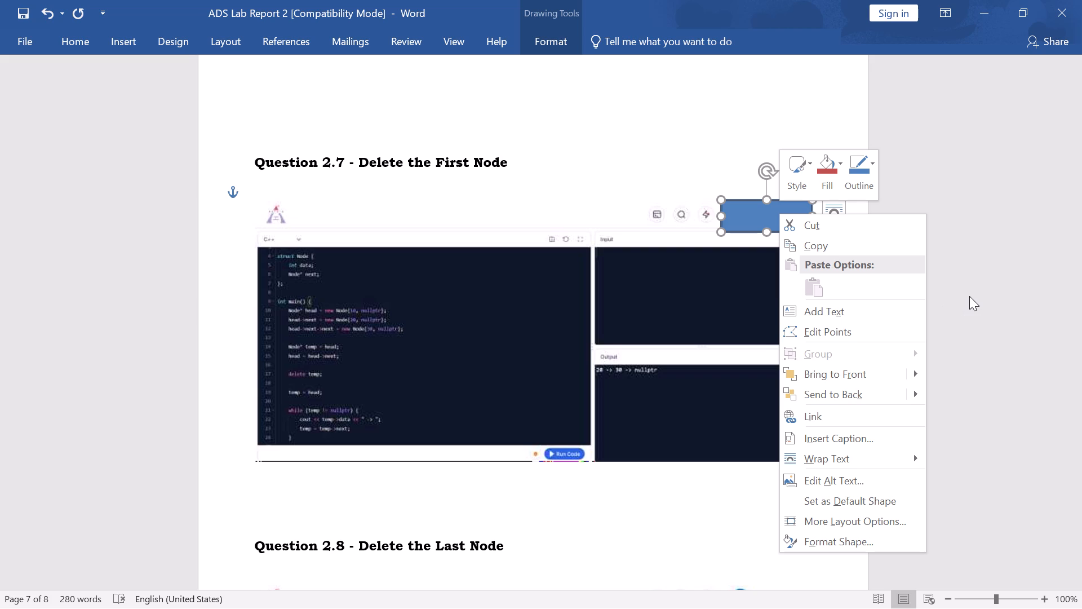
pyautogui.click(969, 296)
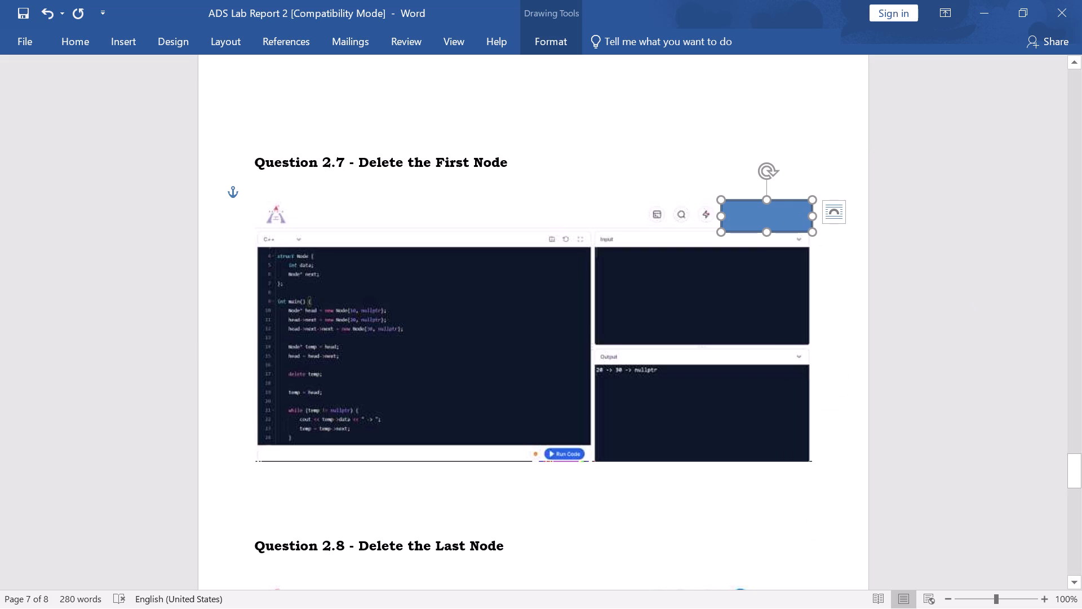
# Open the layout options of the rectangle covering the account details in the Question 2.7 screenshot.
pyautogui.click(767, 199)
pyautogui.click(835, 216)
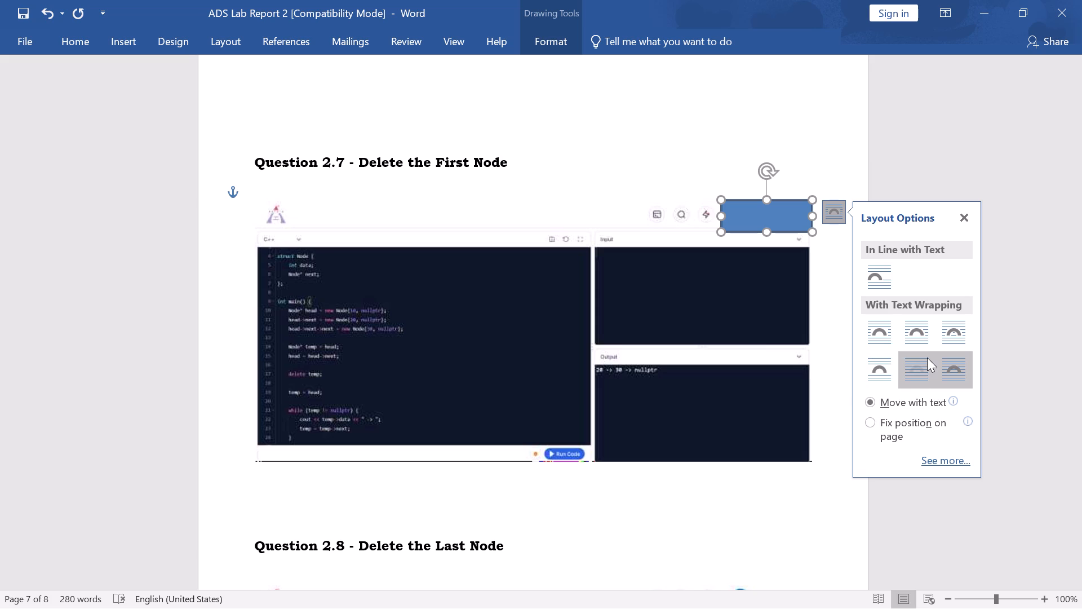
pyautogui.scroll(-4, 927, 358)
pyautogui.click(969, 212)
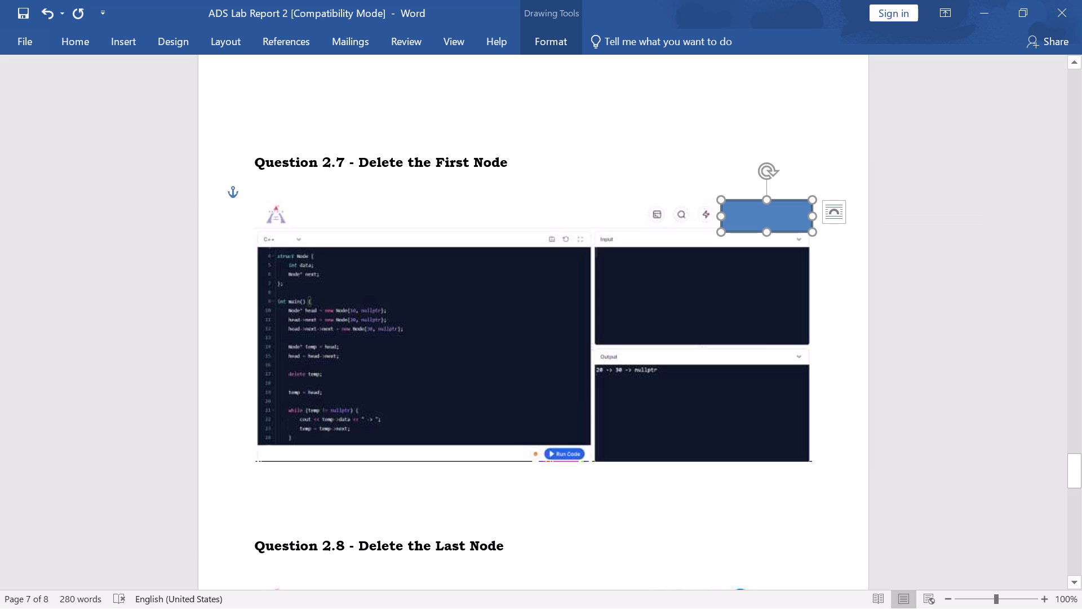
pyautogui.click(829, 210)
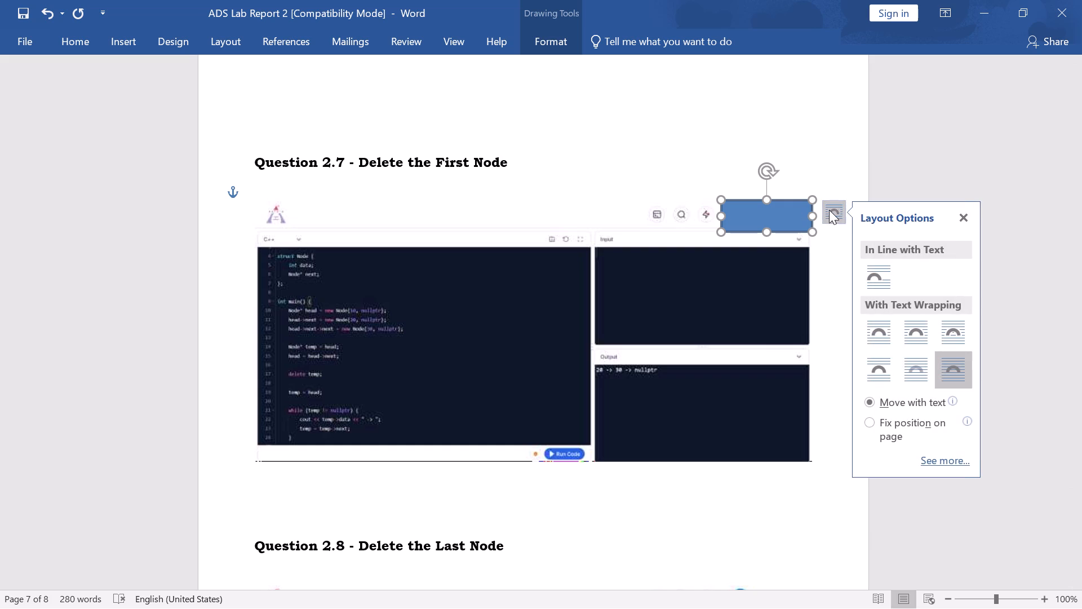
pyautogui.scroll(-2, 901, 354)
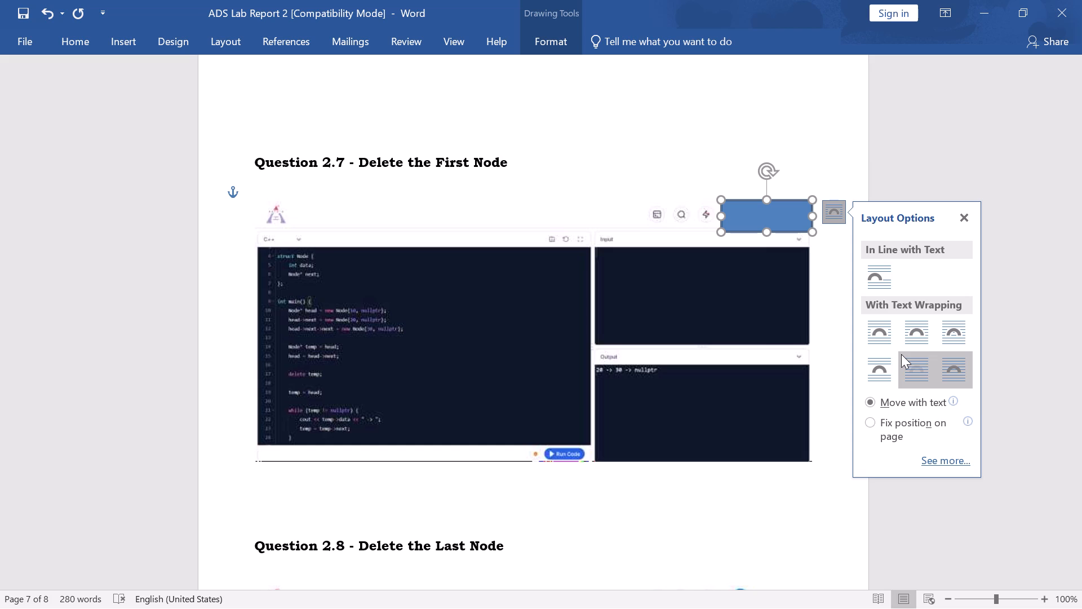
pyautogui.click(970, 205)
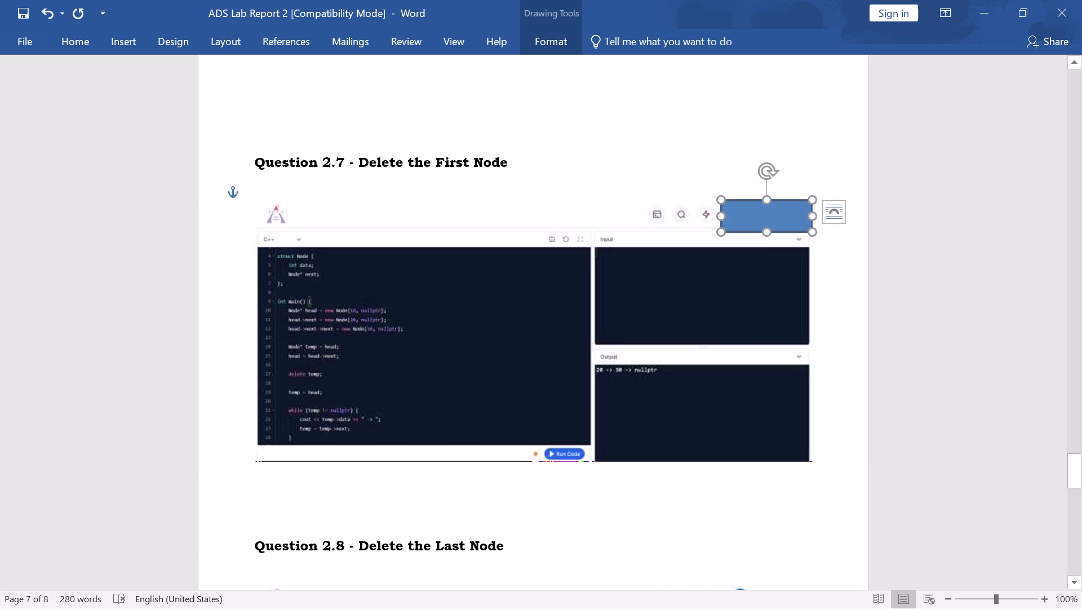
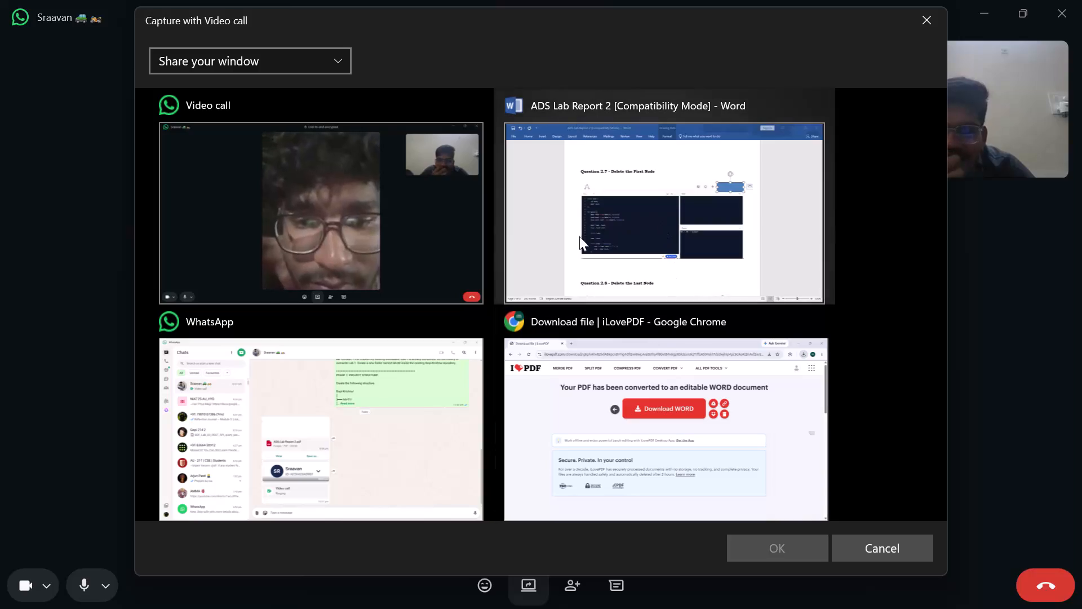
# Select the ADS Lab Report 2 Word window as the one to share in the WhatsApp video call.
pyautogui.click(528, 231)
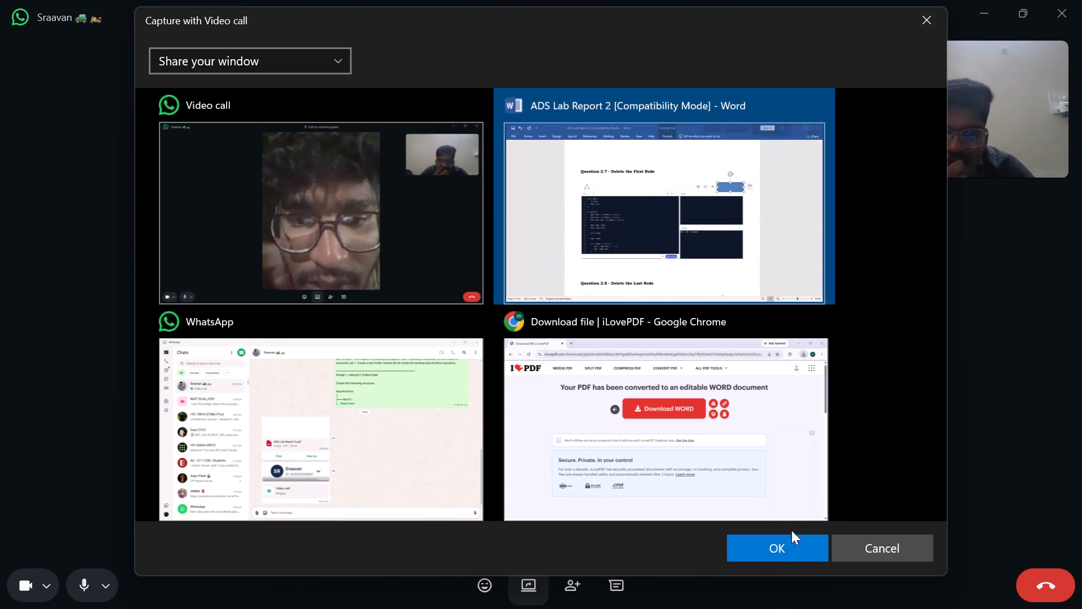
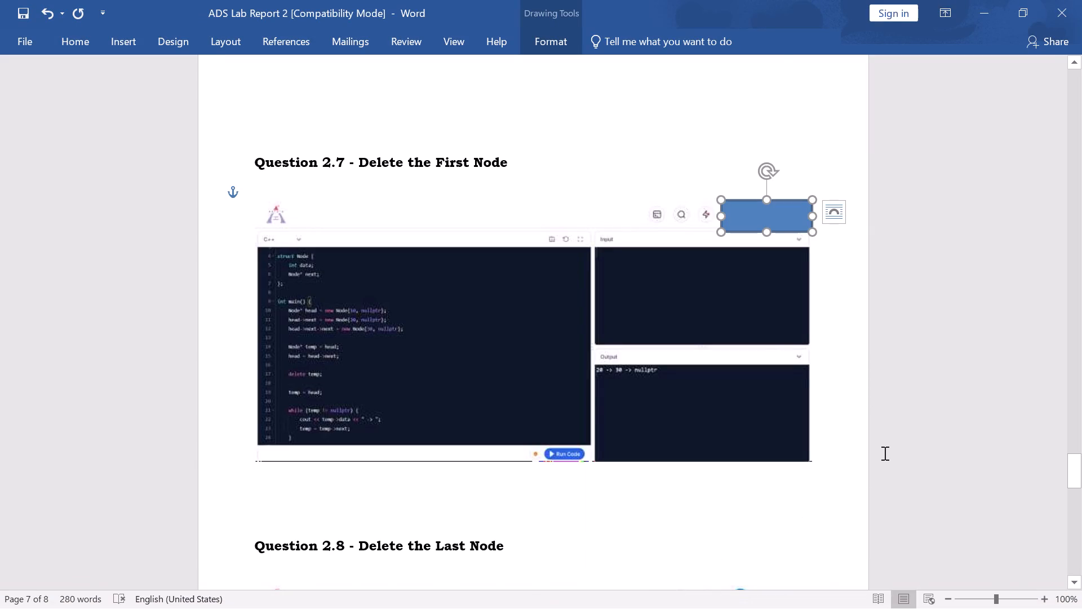
# Undo the rectangle drawn over the account details in the Question 2.7 screenshot.
pyautogui.click(704, 160)
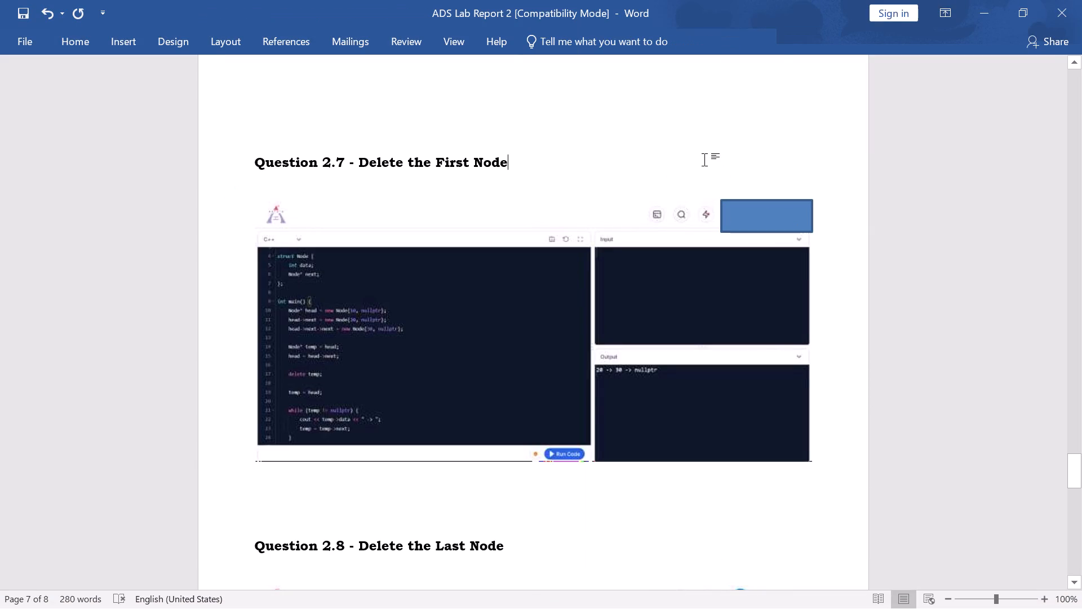
pyautogui.hotkey('ctrl', 'z')
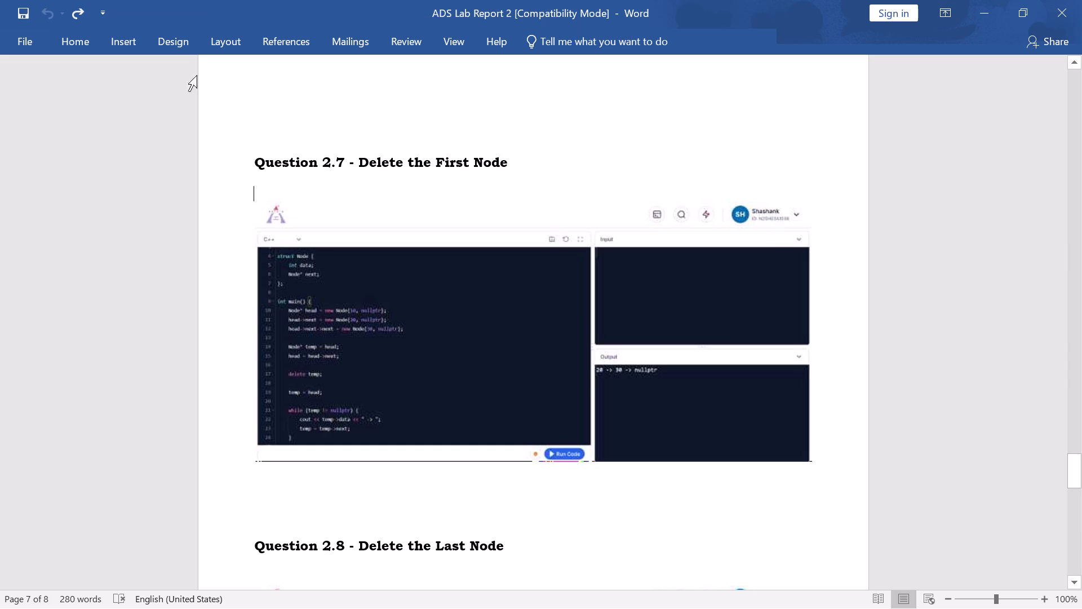
# Select the Question 2.7 screenshot and start inserting a new rectangle shape to cover its account name and ID.
pyautogui.click(363, 308)
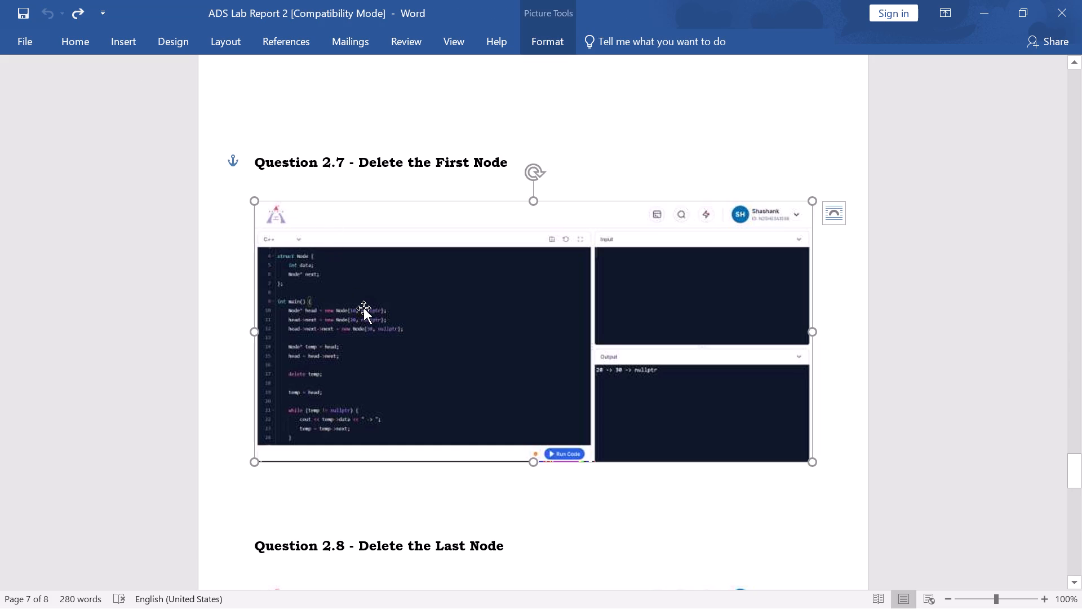
pyautogui.click(119, 39)
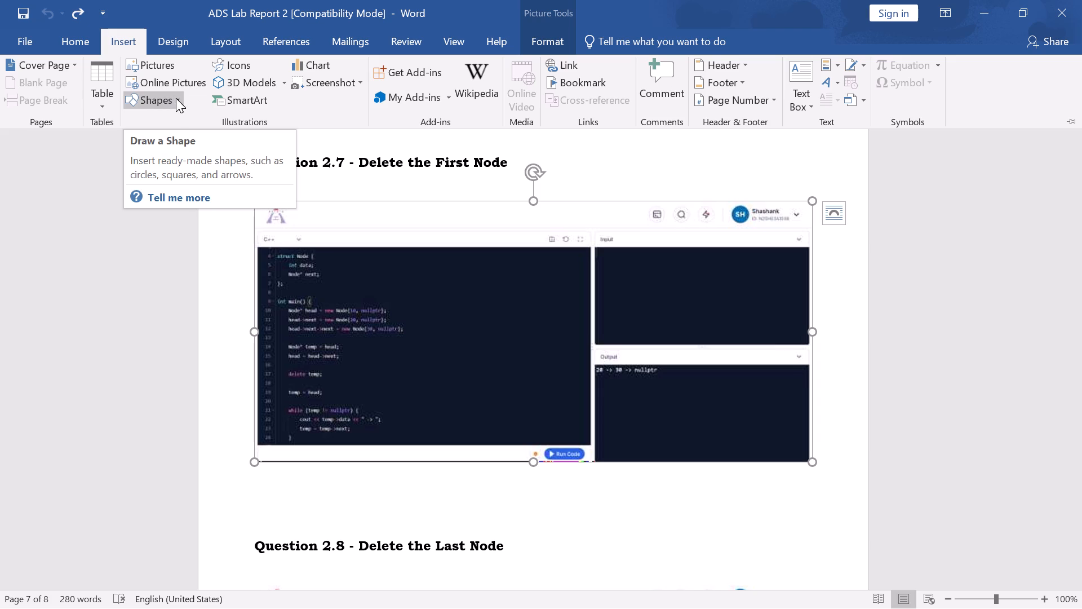
pyautogui.keyDown('ctrl'); pyautogui.scroll(9, 176, 98); pyautogui.keyUp('ctrl')
pyautogui.keyDown('ctrl'); pyautogui.scroll(-2, 176, 98); pyautogui.keyUp('ctrl')
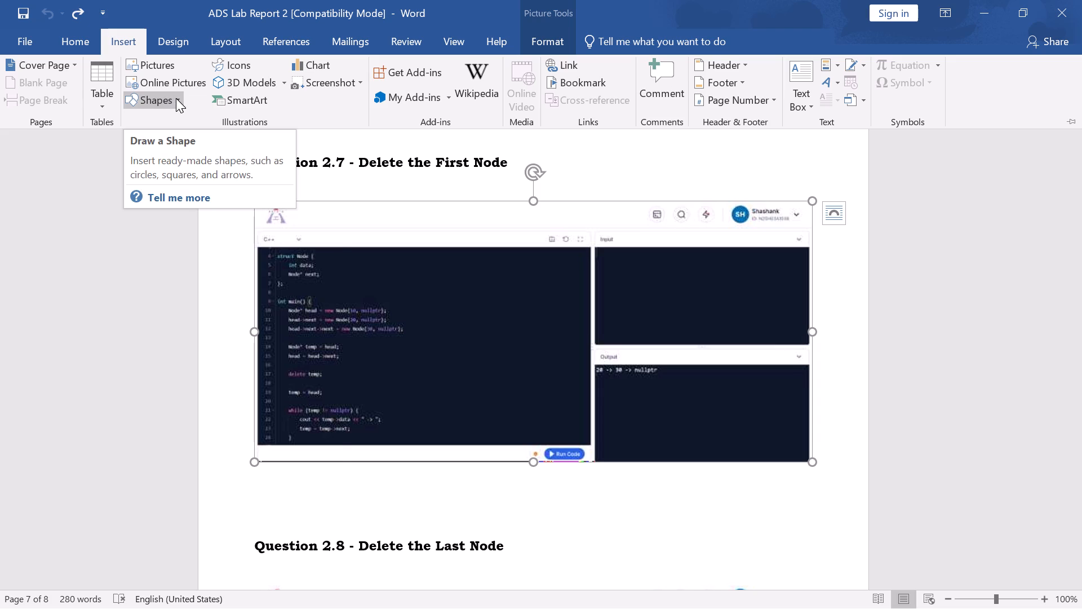
pyautogui.click(176, 98)
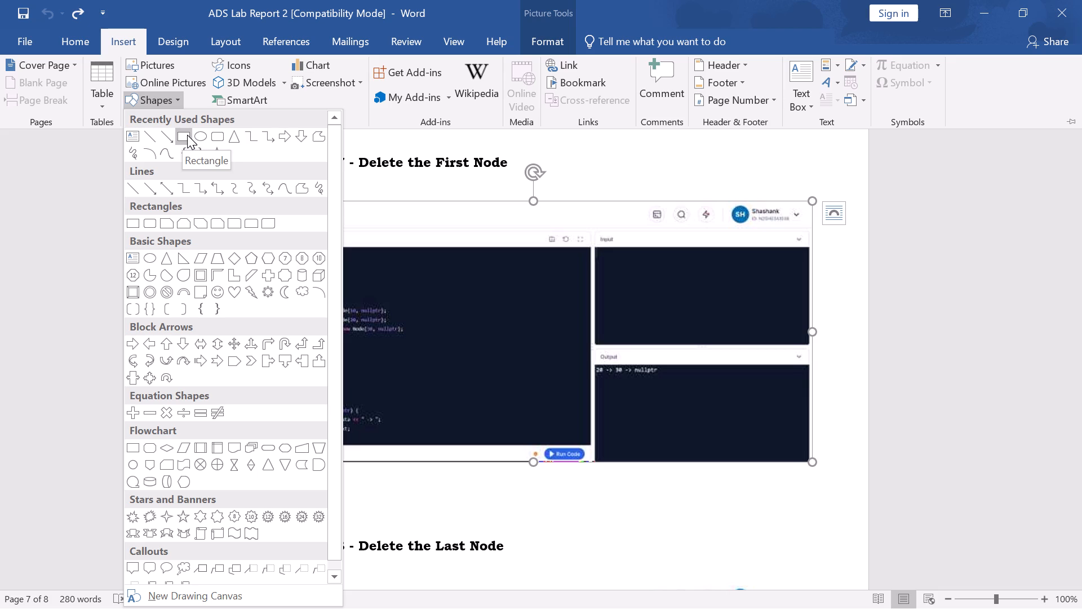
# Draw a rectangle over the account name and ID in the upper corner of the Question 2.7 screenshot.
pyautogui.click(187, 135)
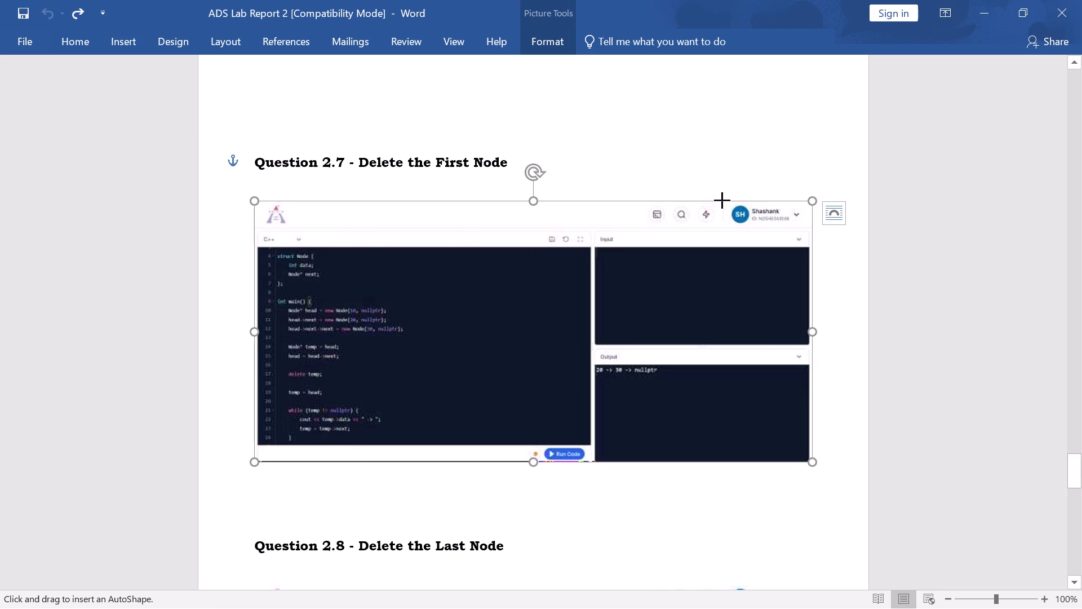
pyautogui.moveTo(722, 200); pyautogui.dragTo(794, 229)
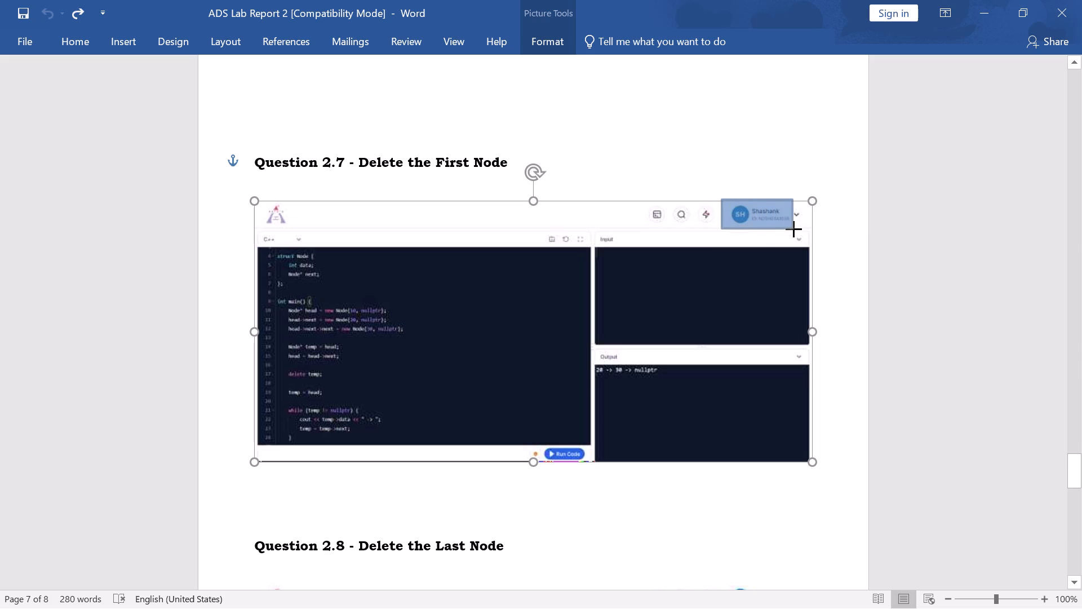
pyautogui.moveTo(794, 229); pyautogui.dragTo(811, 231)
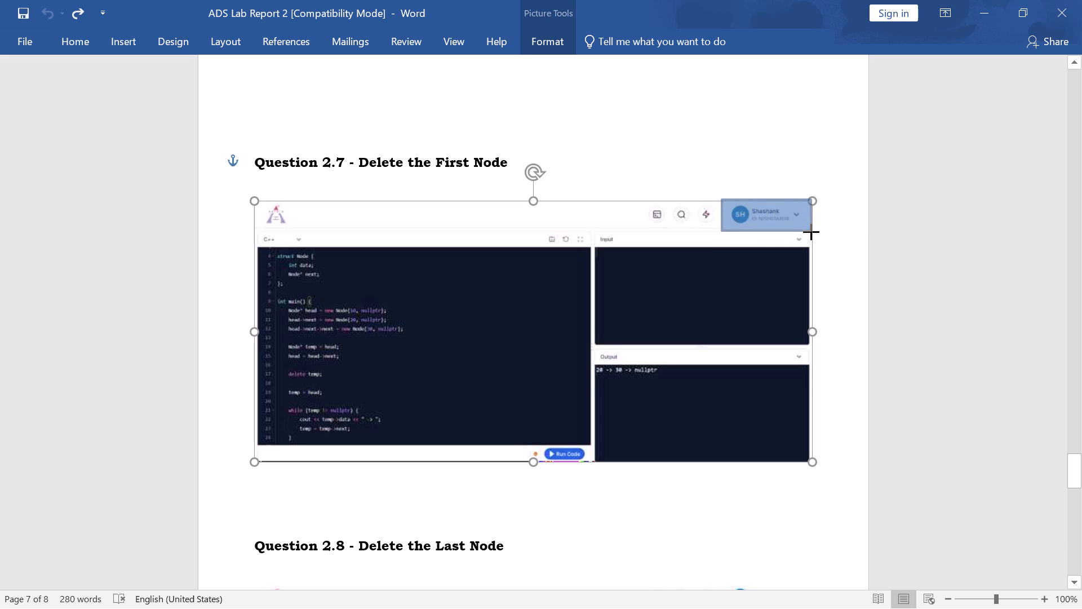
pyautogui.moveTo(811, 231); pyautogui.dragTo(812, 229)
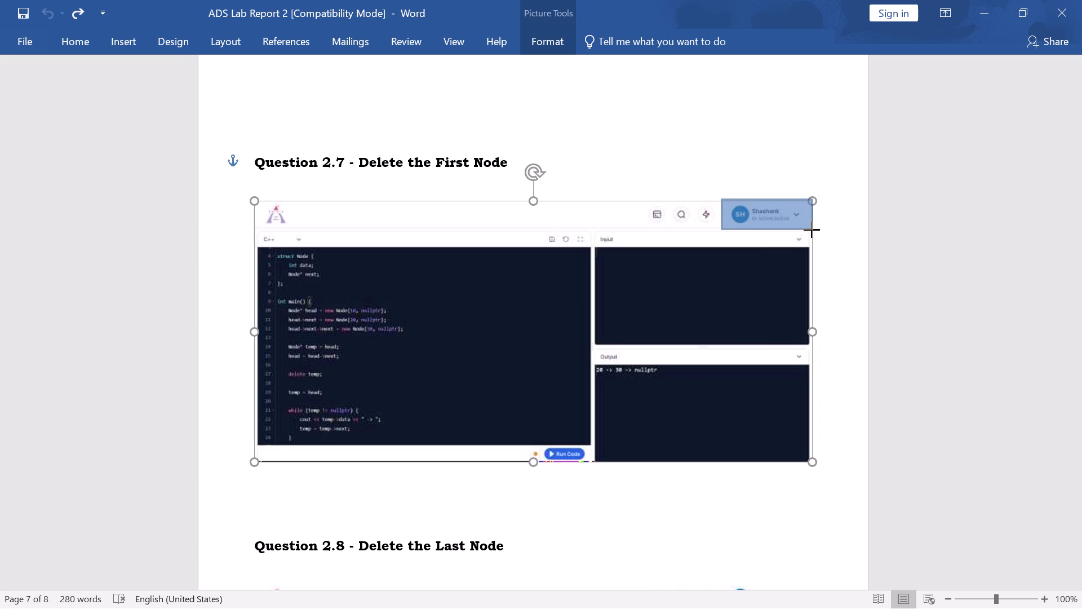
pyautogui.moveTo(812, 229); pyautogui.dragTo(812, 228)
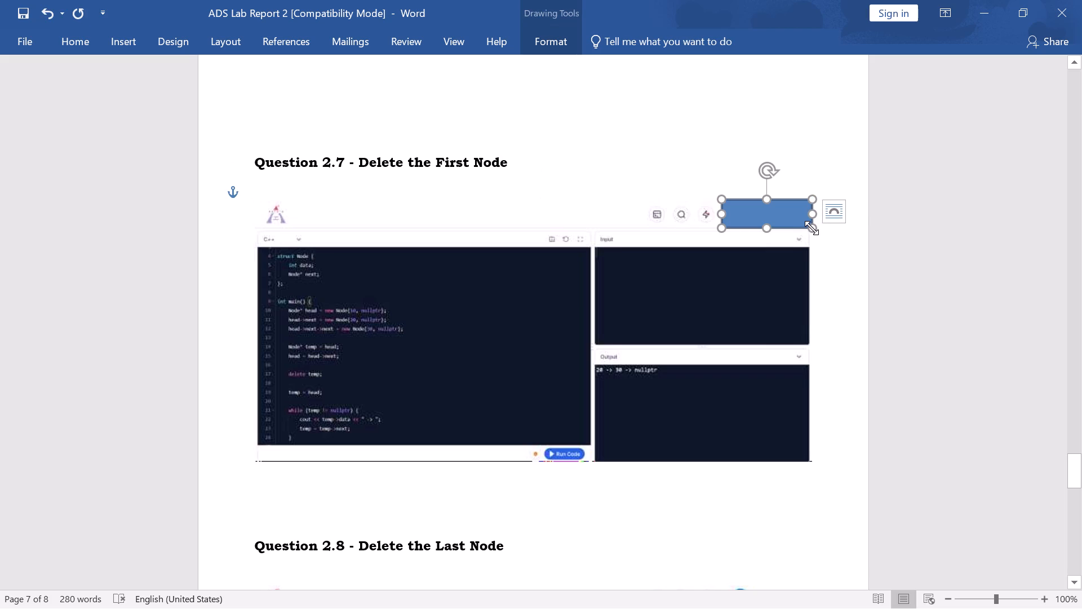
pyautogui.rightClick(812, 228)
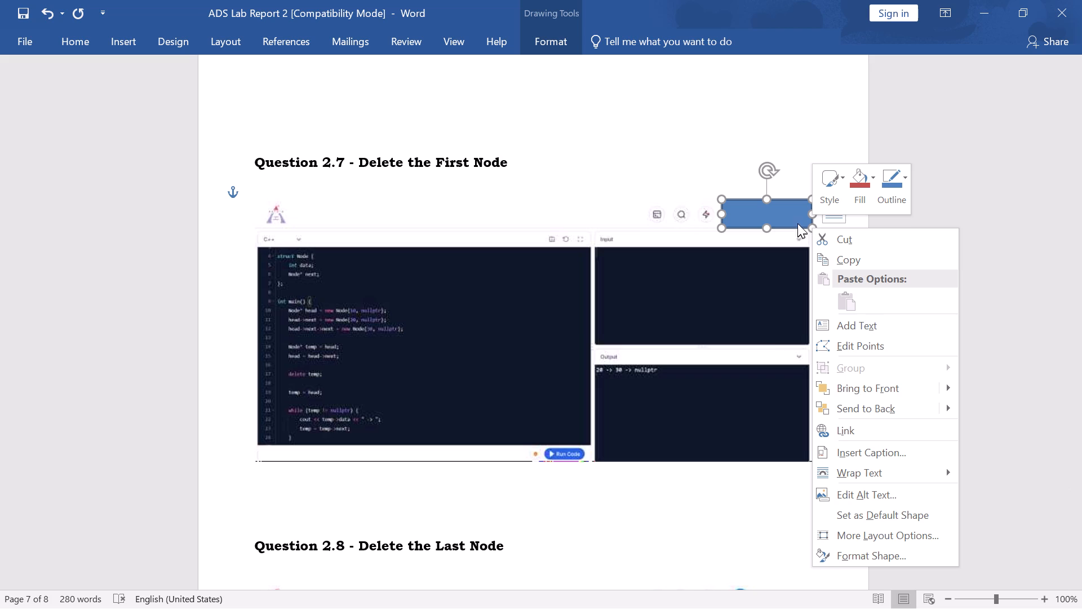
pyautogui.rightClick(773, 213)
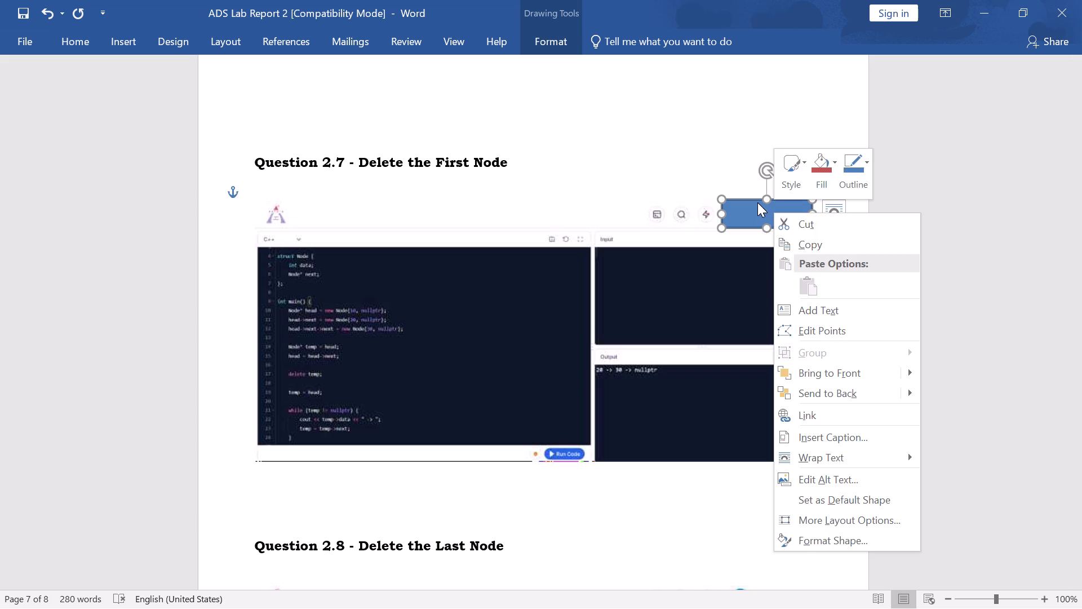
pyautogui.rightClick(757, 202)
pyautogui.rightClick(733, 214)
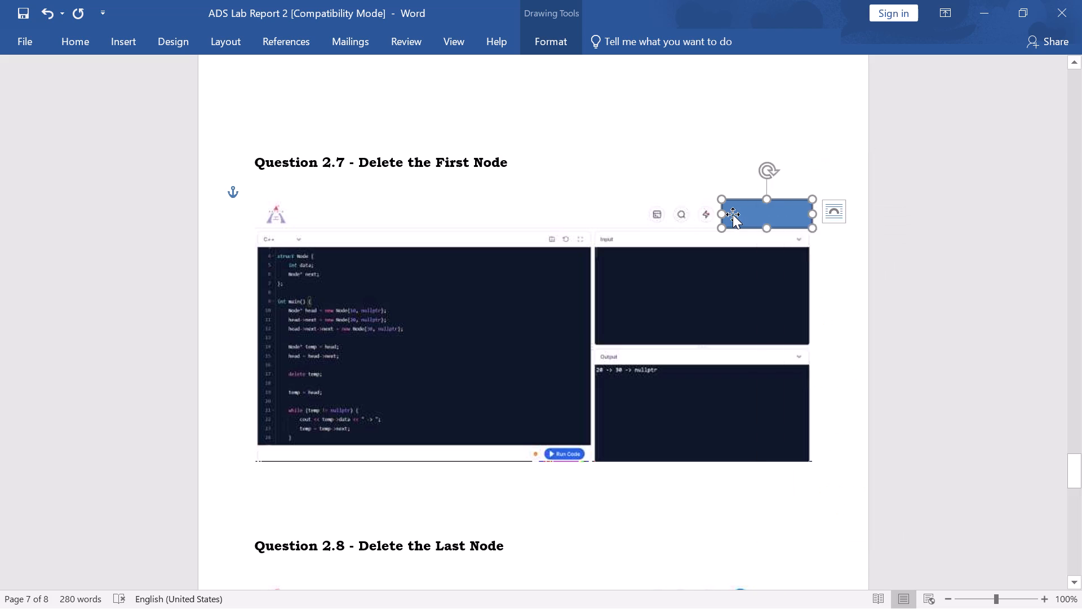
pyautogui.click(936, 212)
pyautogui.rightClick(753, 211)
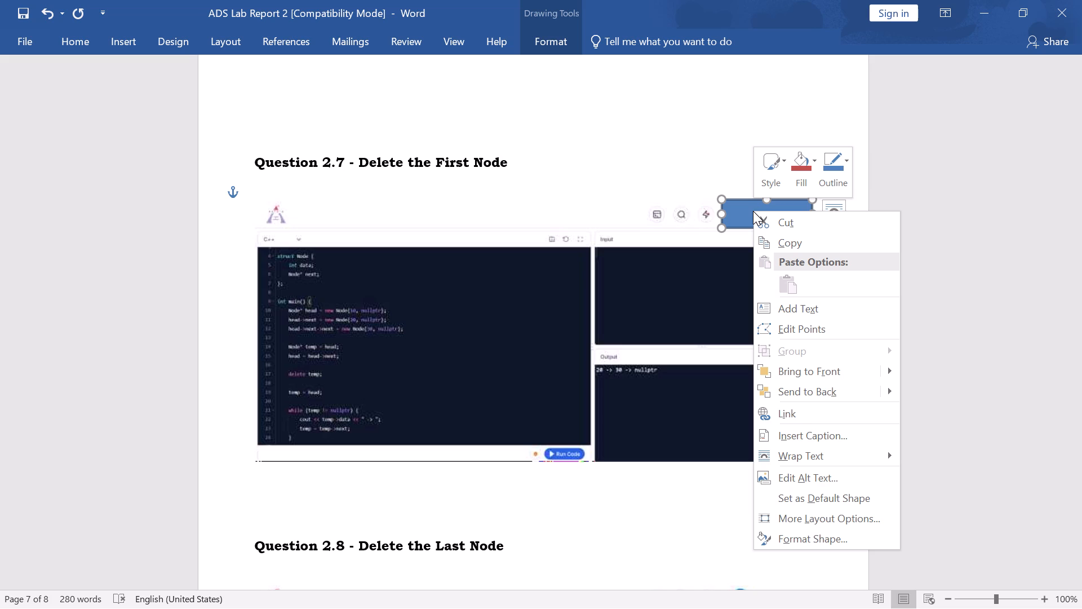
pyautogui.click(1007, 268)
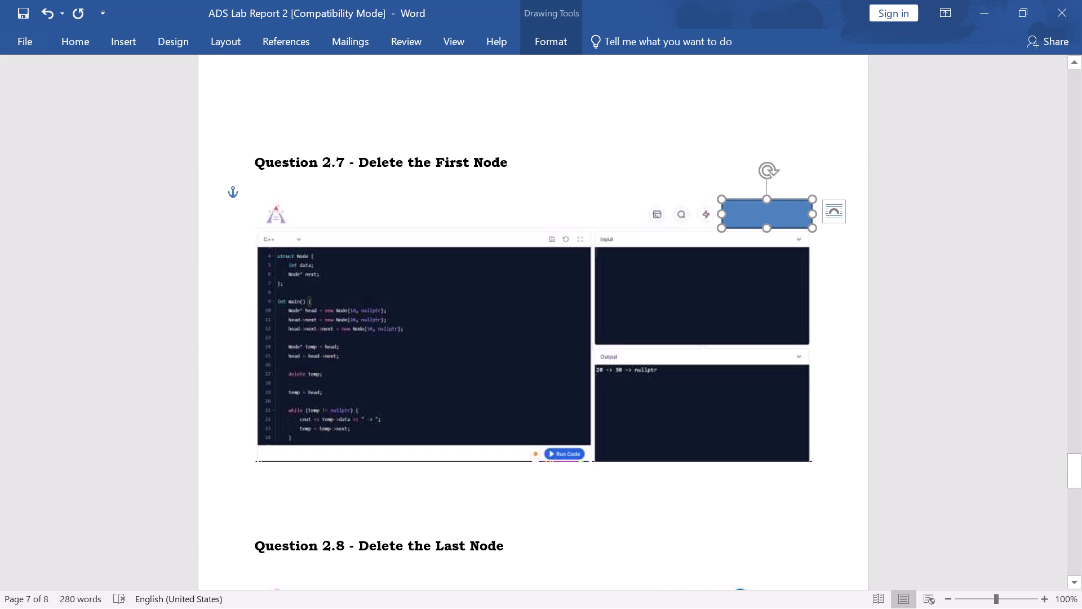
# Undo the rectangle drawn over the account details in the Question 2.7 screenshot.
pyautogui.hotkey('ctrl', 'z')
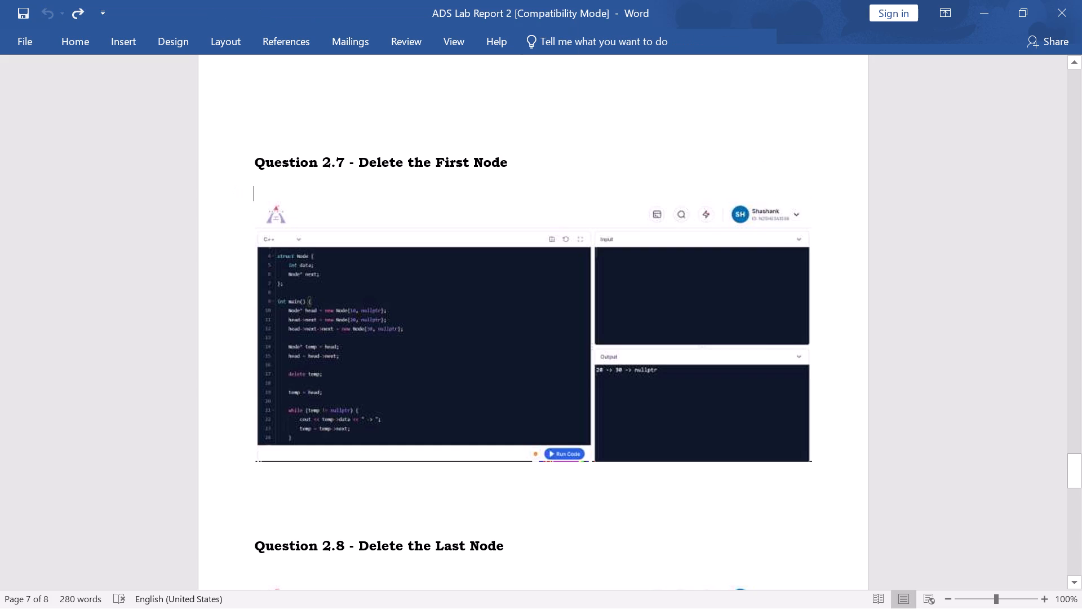
# Draw a new rectangle covering the account name and ID, up to the outer edge of the Question 2.7 screenshot.
pyautogui.click(477, 281)
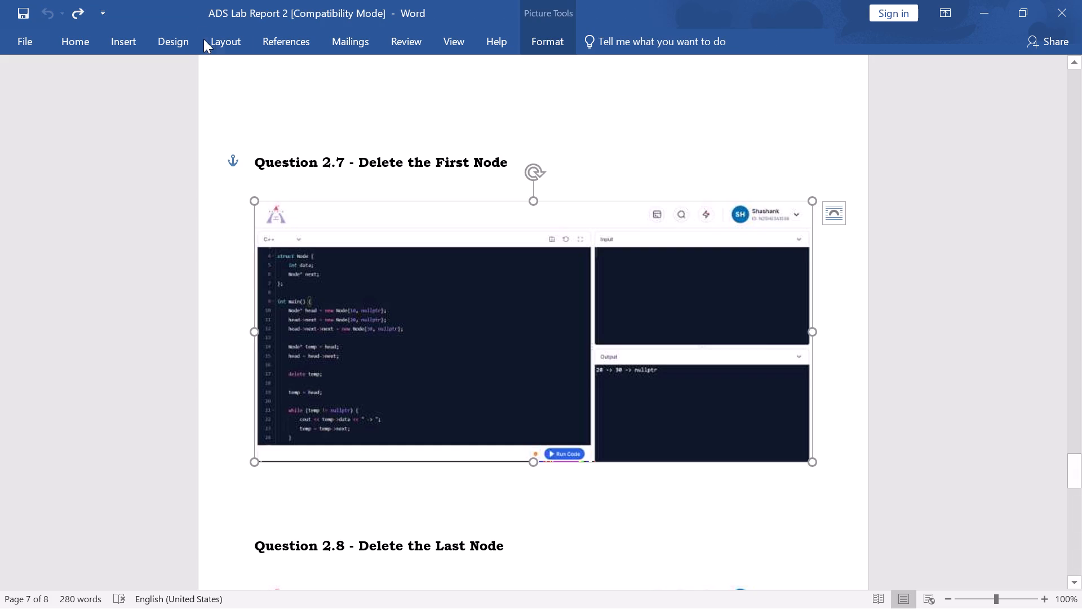
pyautogui.click(119, 43)
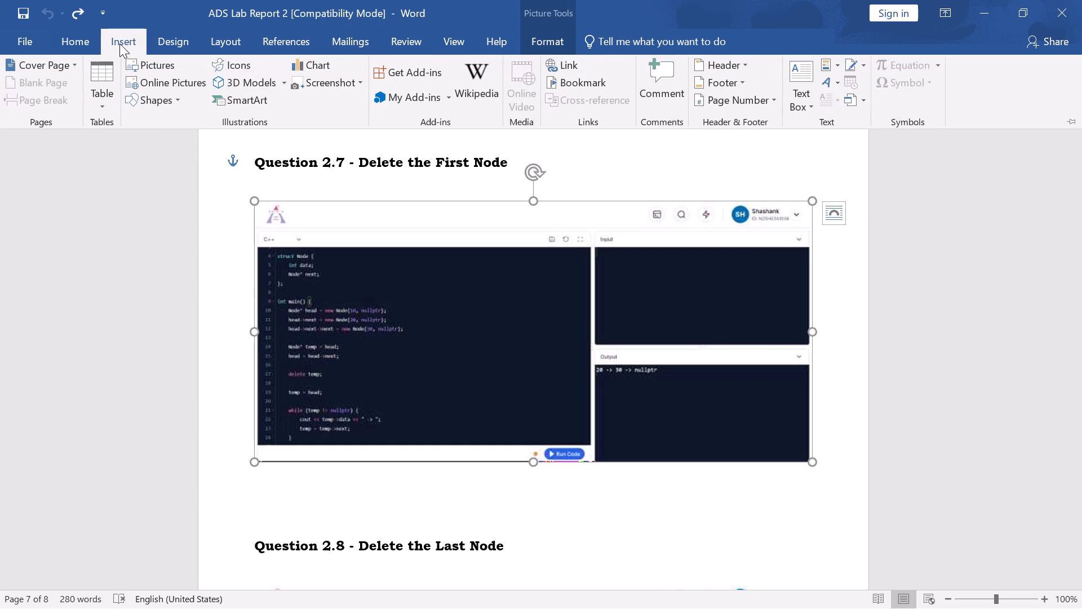
pyautogui.click(144, 99)
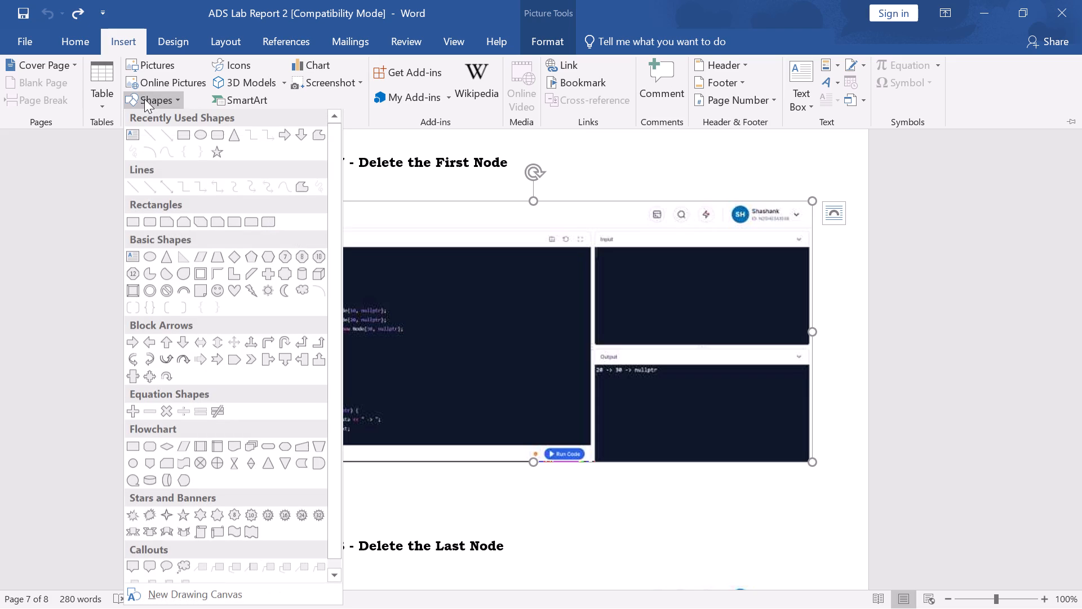
pyautogui.click(186, 136)
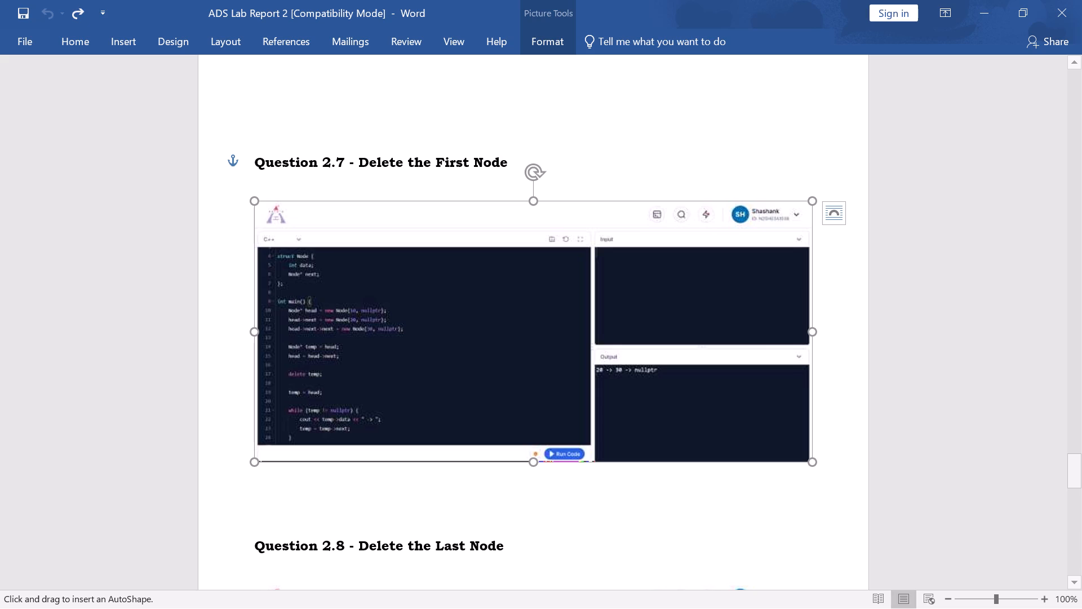
pyautogui.moveTo(720, 200); pyautogui.dragTo(801, 226)
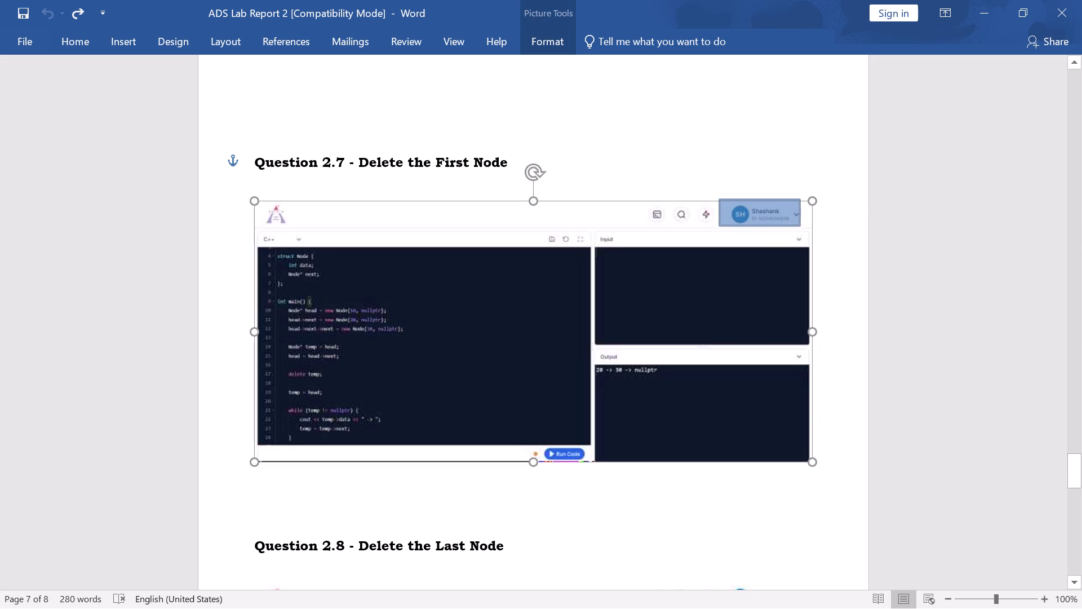
pyautogui.moveTo(801, 226); pyautogui.dragTo(812, 228)
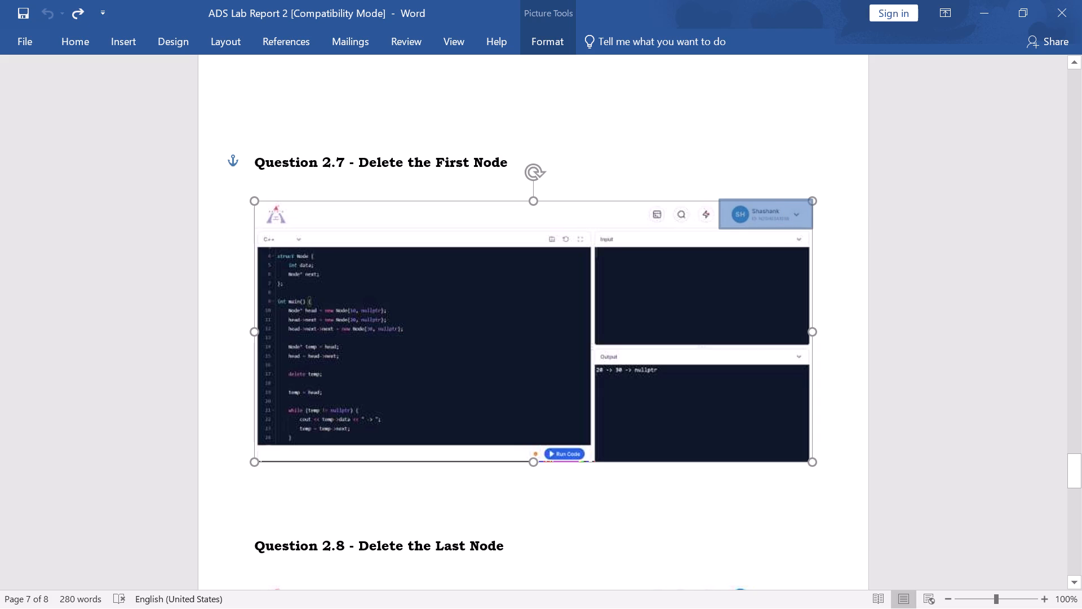
pyautogui.moveTo(812, 228); pyautogui.dragTo(811, 227)
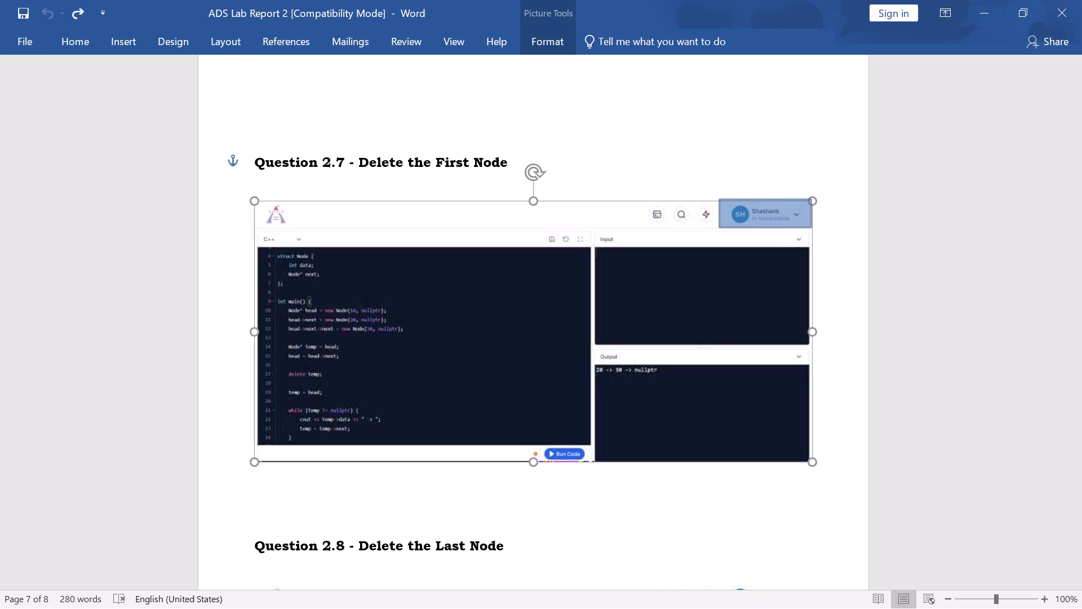
pyautogui.moveTo(811, 227); pyautogui.dragTo(811, 228)
pyautogui.moveTo(811, 228); pyautogui.dragTo(809, 226)
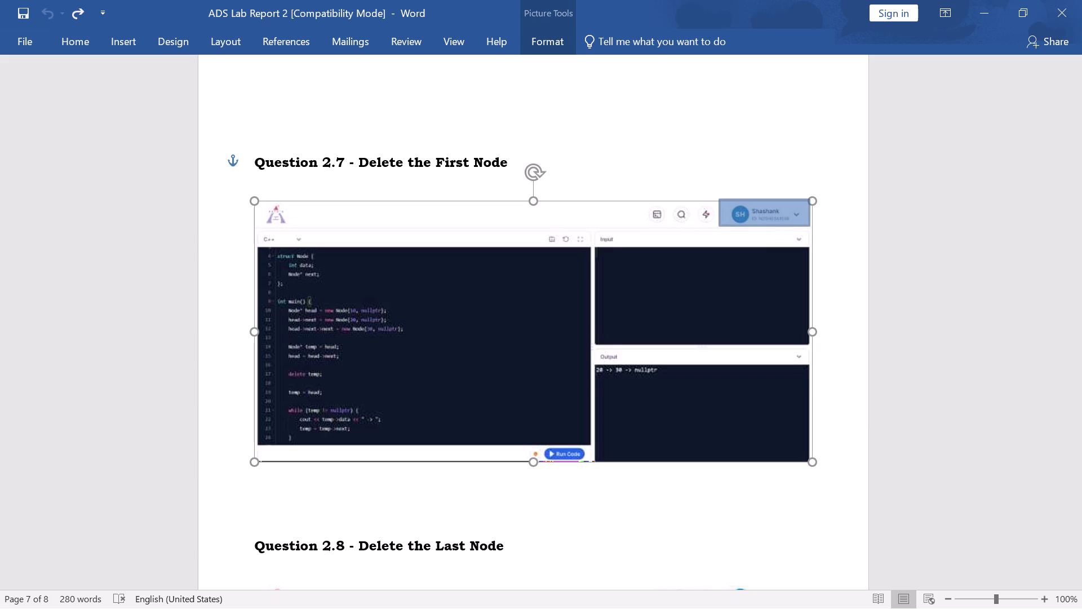
pyautogui.moveTo(809, 226); pyautogui.dragTo(812, 227)
pyautogui.moveTo(812, 227); pyautogui.dragTo(811, 227)
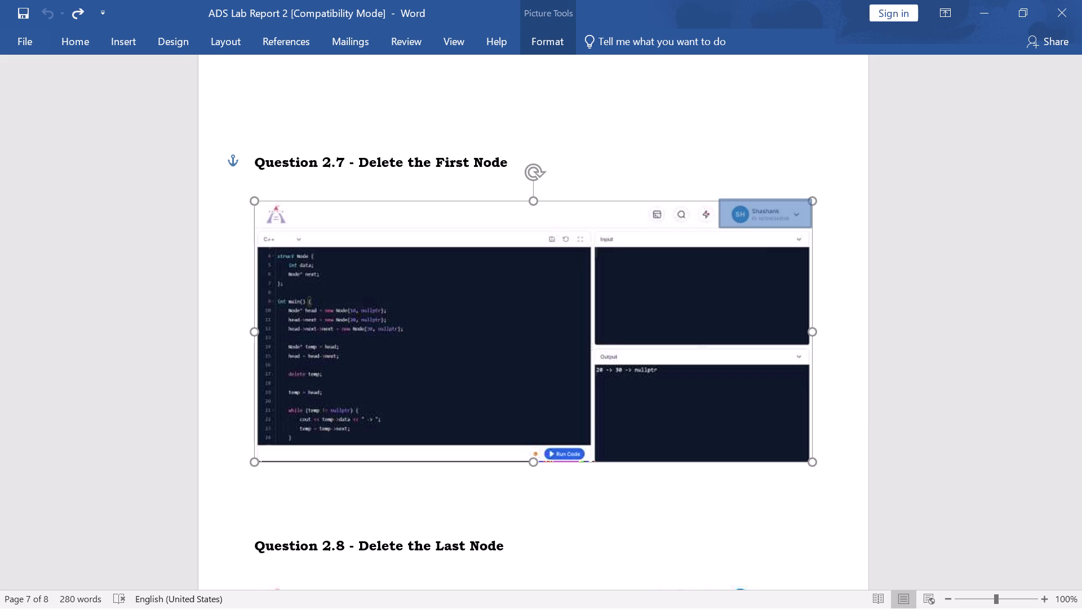
pyautogui.moveTo(811, 227); pyautogui.dragTo(812, 227)
# Set the rectangle over the Question 2.7 account details to No Outline.
pyautogui.rightClick(812, 227)
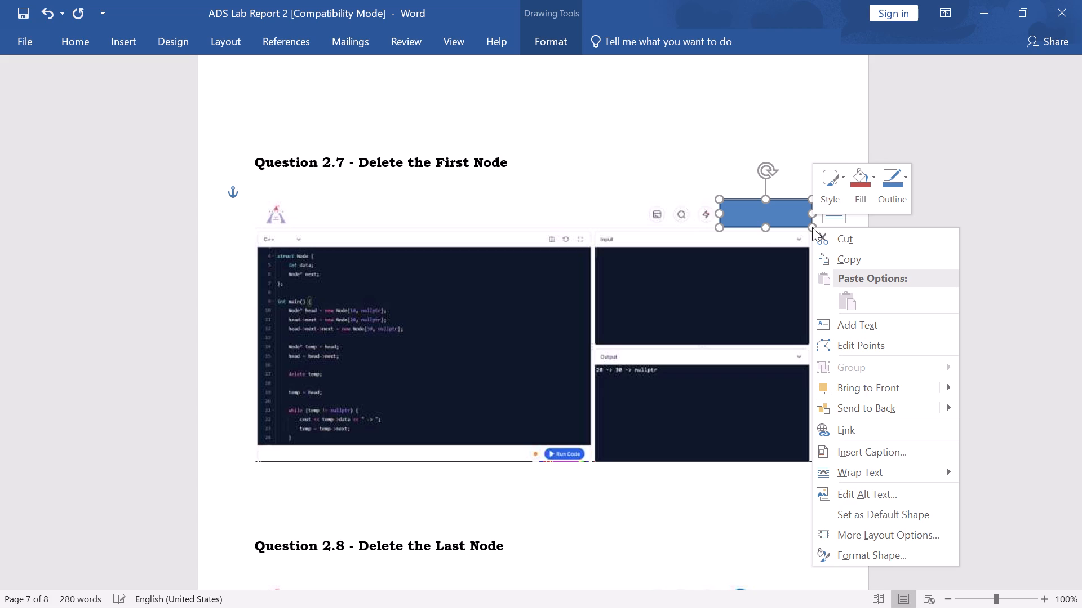
pyautogui.click(895, 188)
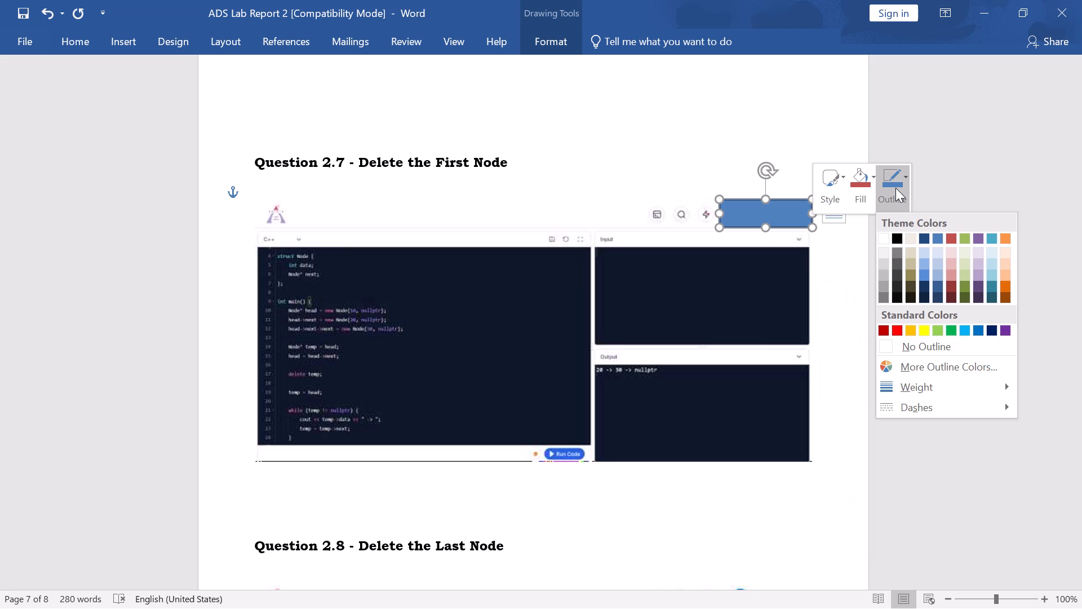
pyautogui.click(888, 350)
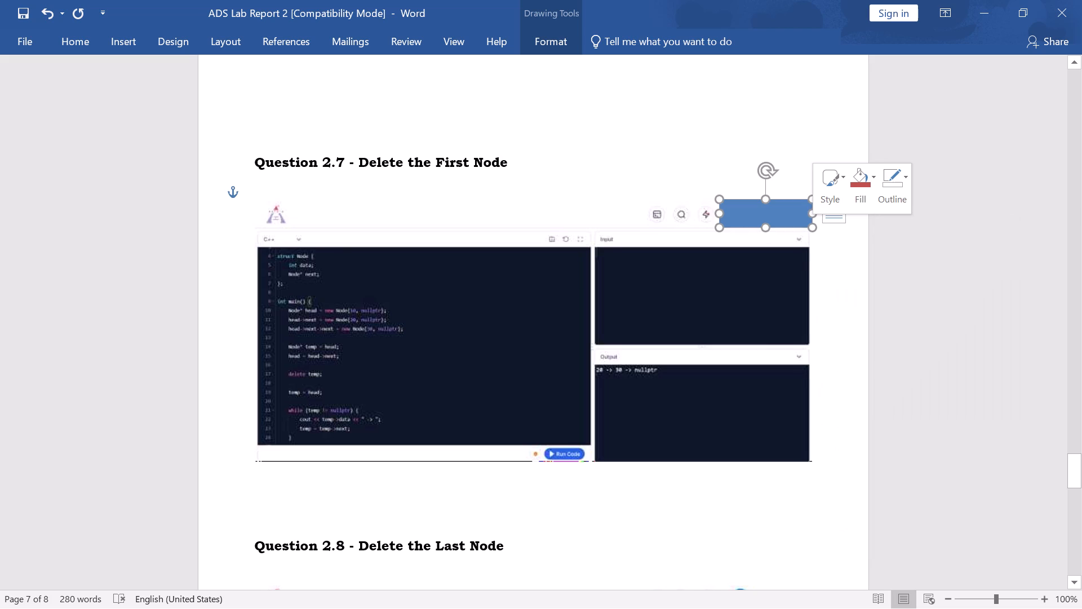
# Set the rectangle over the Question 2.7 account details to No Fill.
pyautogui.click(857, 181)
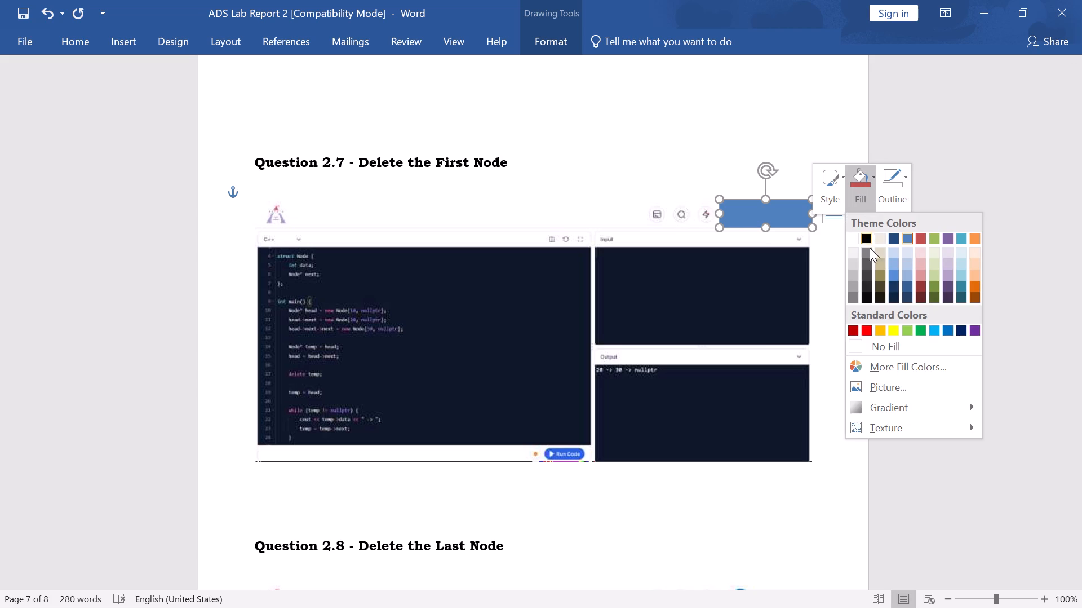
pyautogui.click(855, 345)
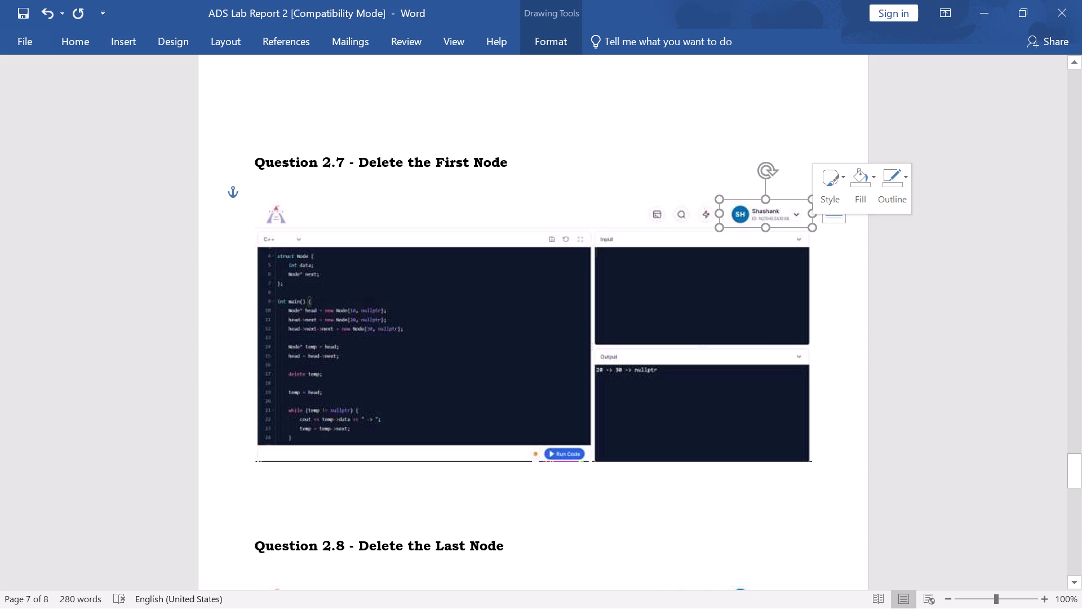
# Fill the rectangle with the picture WhatsApp Image 2026-11-03 at 10.02.24 PM from the Downloads folder, and deselect it.
pyautogui.click(859, 188)
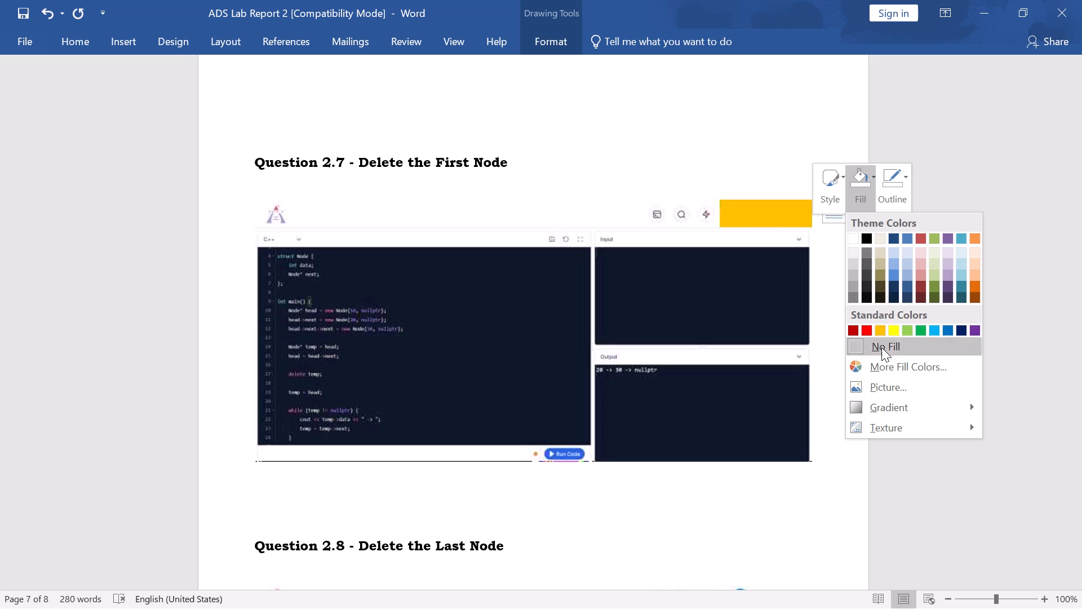
pyautogui.click(872, 385)
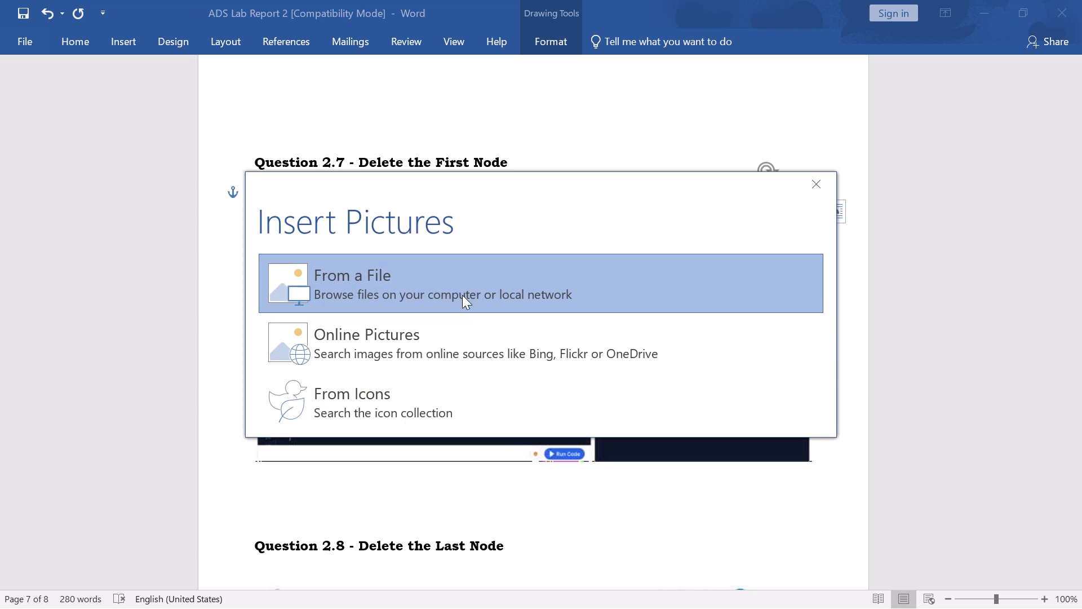
pyautogui.click(428, 272)
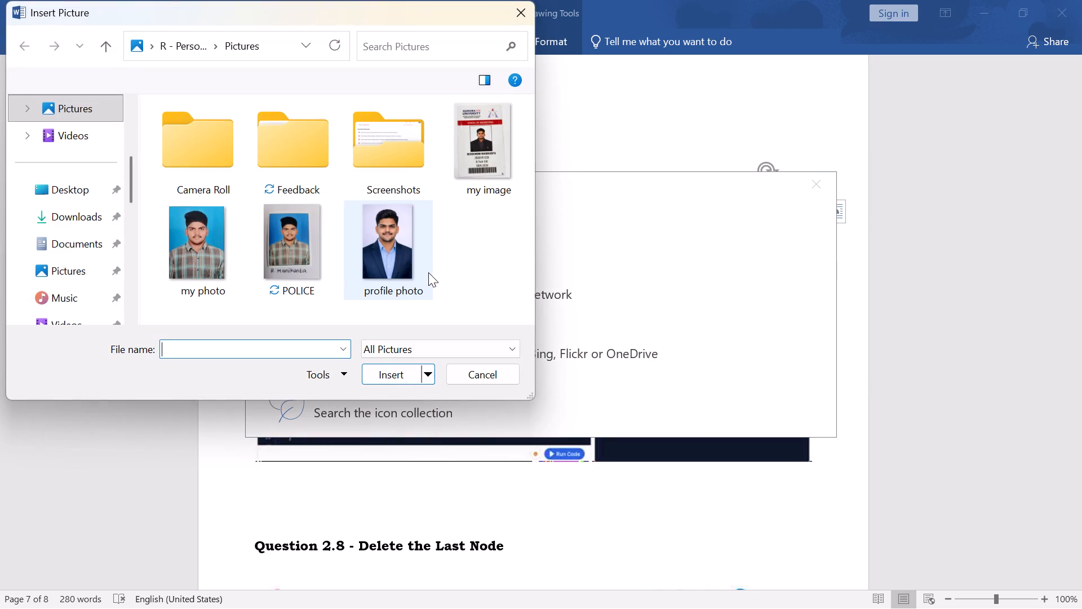
pyautogui.click(57, 221)
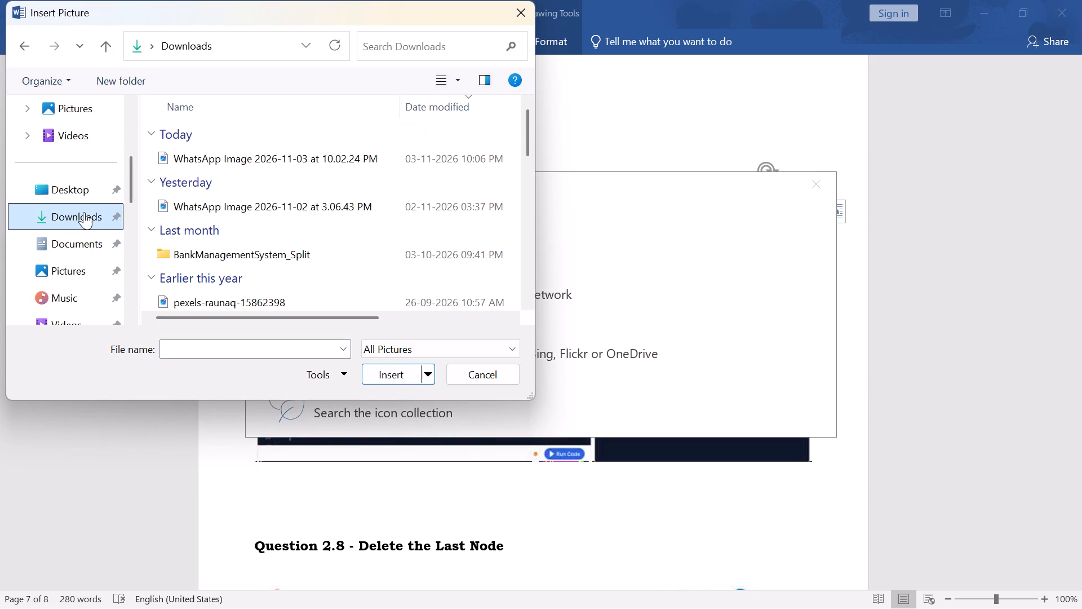
pyautogui.doubleClick(221, 161)
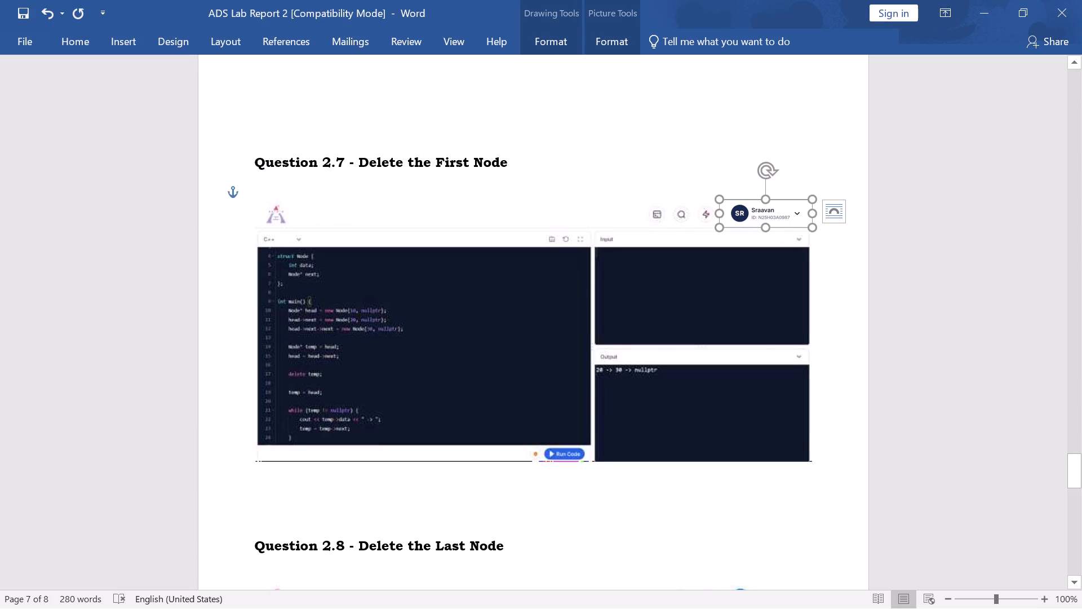
pyautogui.click(707, 155)
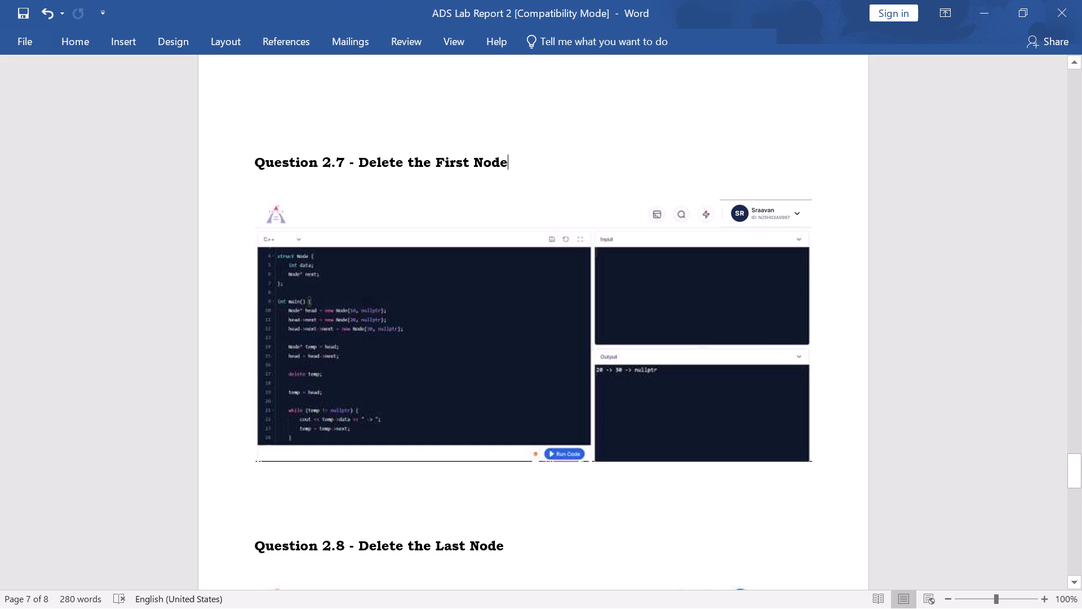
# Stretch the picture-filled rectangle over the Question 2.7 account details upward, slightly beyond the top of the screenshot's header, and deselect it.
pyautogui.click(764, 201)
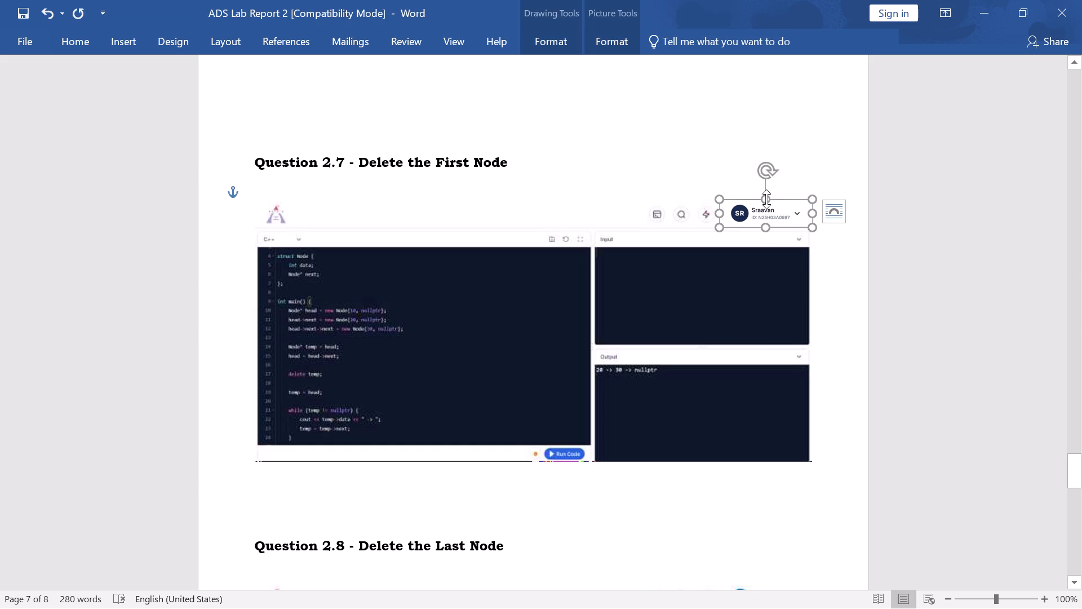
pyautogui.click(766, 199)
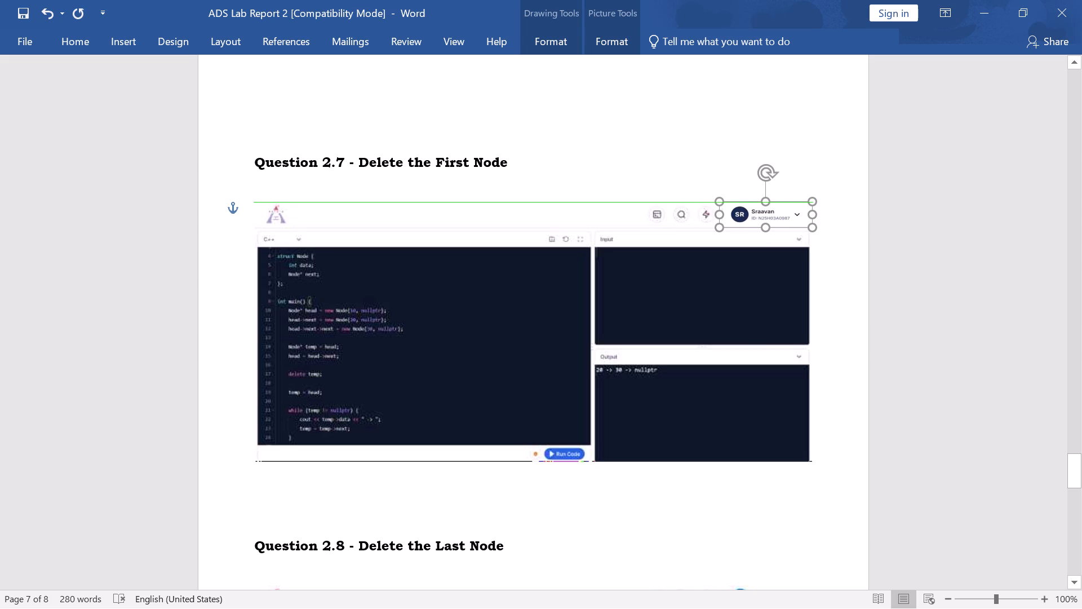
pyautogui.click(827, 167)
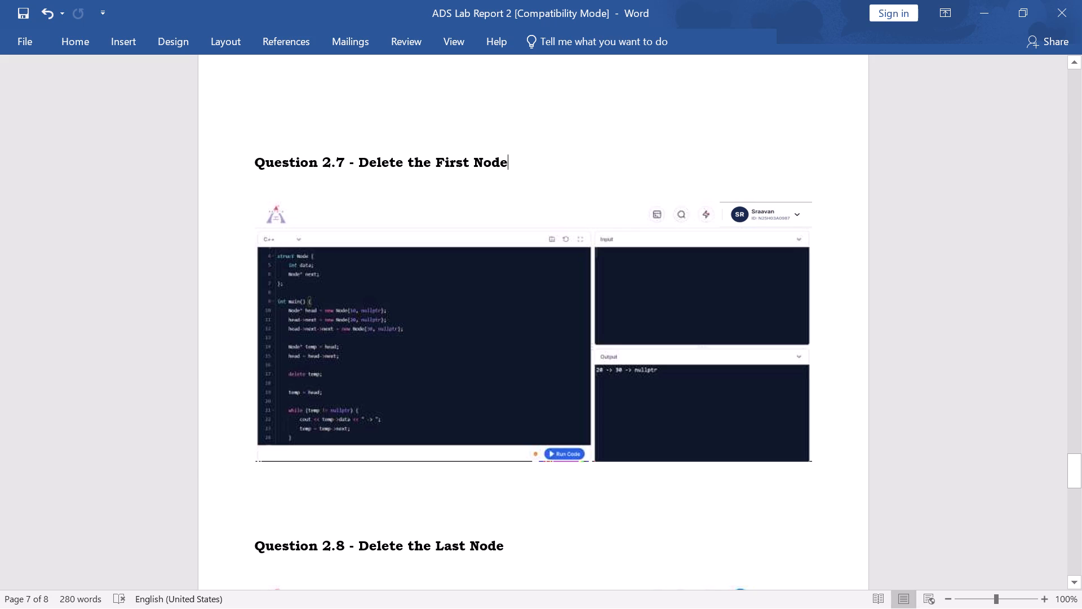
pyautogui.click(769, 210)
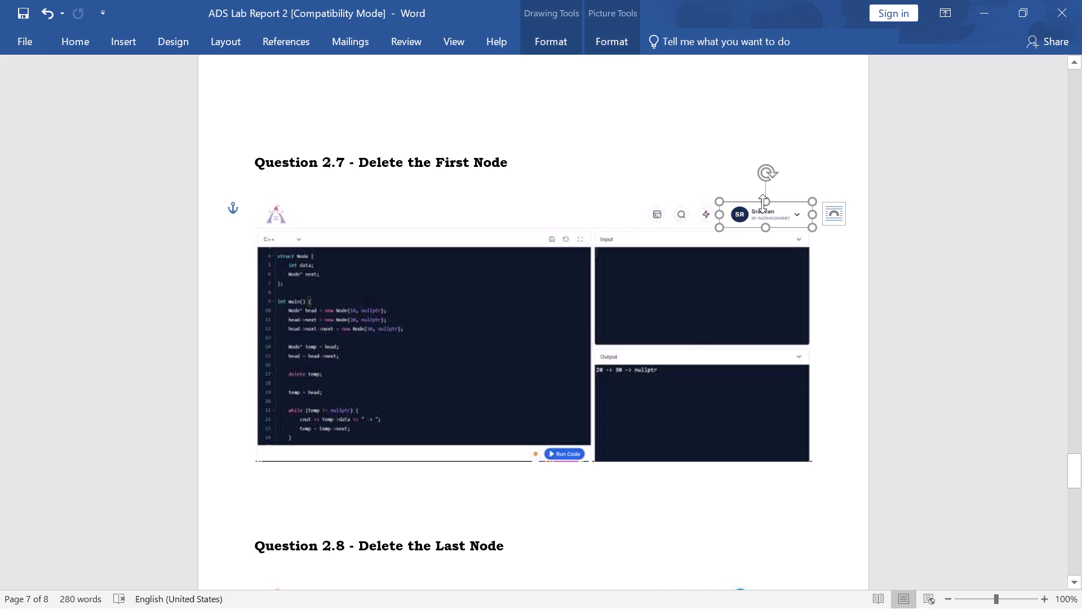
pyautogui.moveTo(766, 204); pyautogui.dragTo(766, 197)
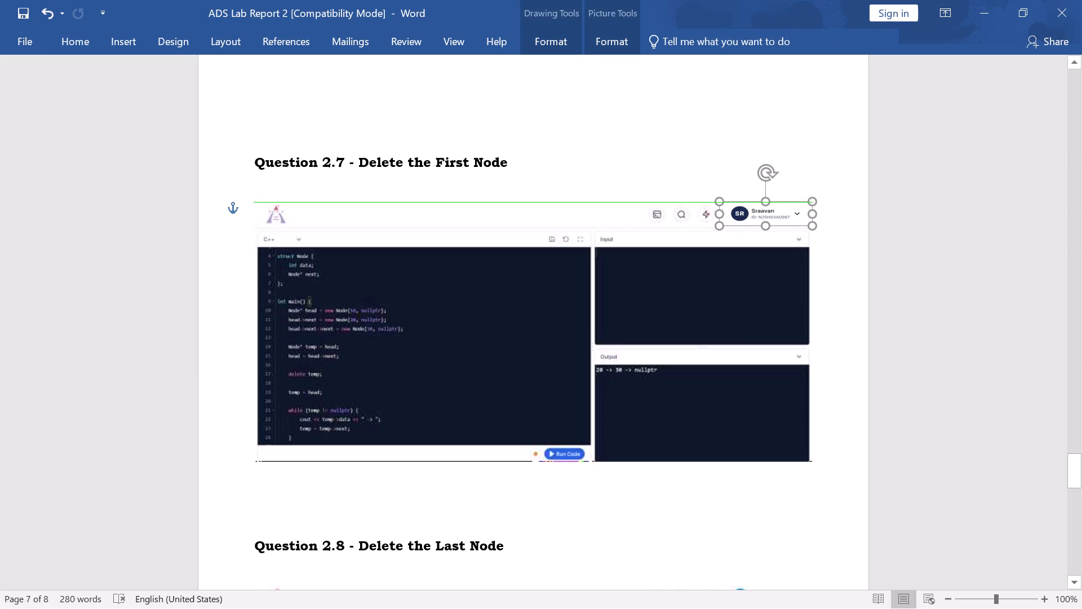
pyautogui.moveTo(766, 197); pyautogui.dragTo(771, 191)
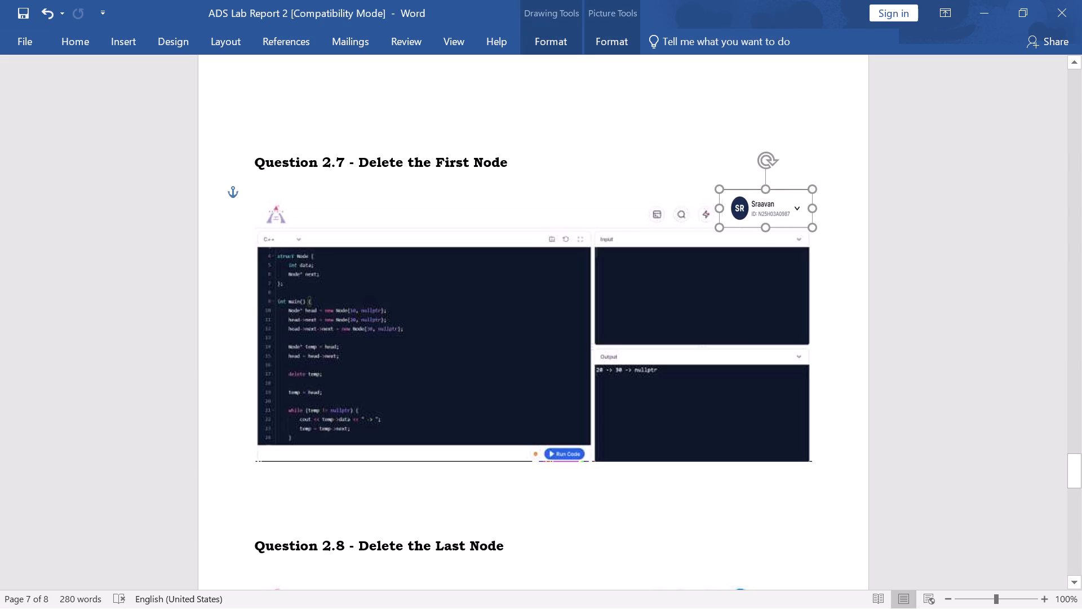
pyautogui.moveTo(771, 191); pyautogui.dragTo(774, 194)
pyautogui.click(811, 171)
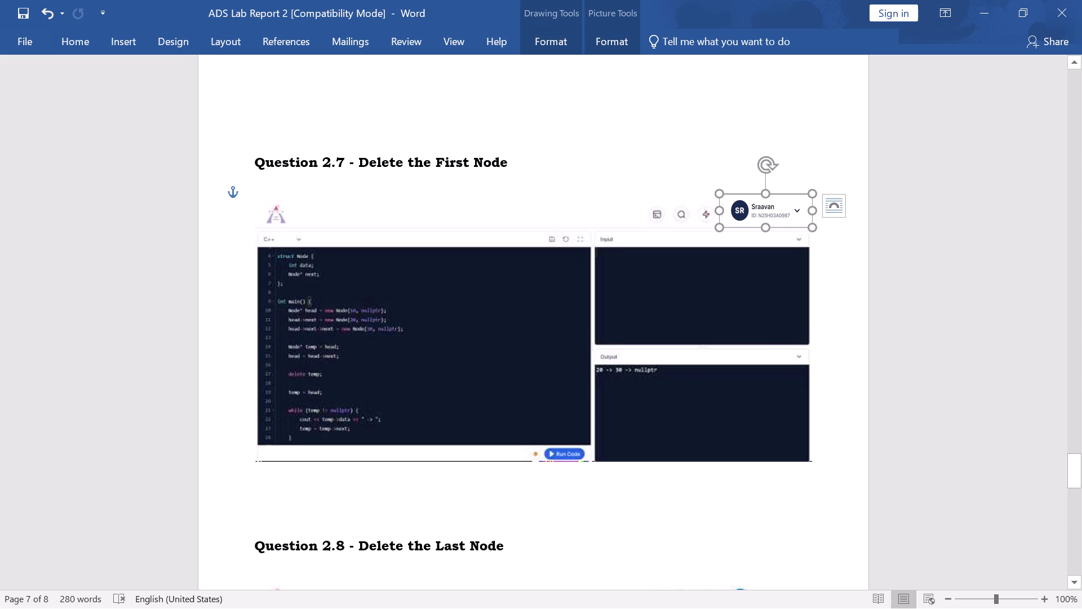
# Lower the upper edge of the Question 2.7 account rectangle to line up with the top of the screenshot's header, and deselect it.
pyautogui.click(767, 206)
pyautogui.moveTo(767, 195); pyautogui.dragTo(769, 205)
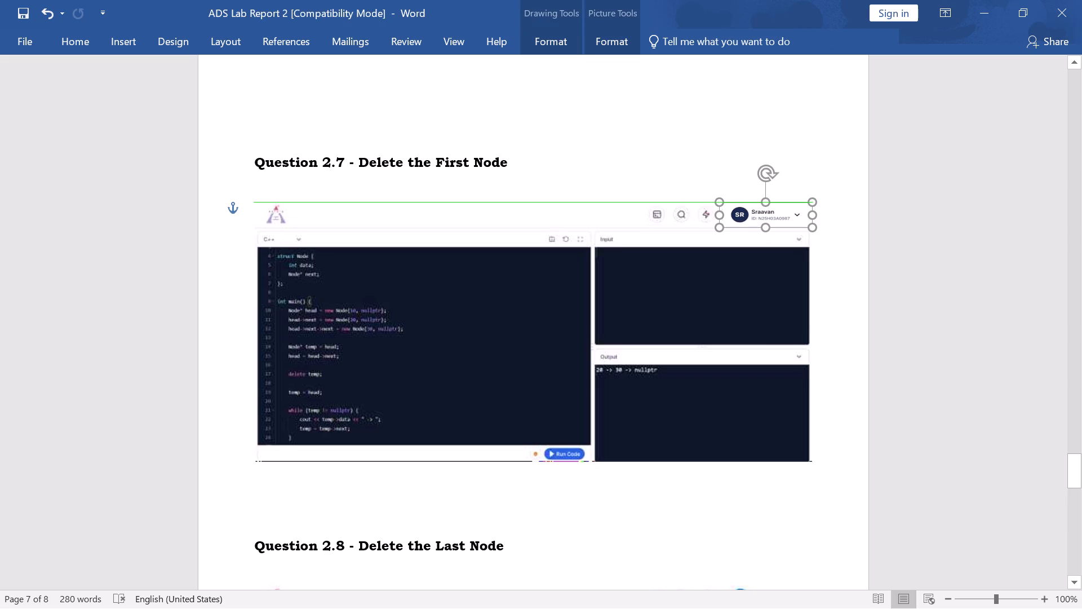
pyautogui.moveTo(769, 205); pyautogui.dragTo(767, 215)
pyautogui.moveTo(767, 215); pyautogui.dragTo(770, 204)
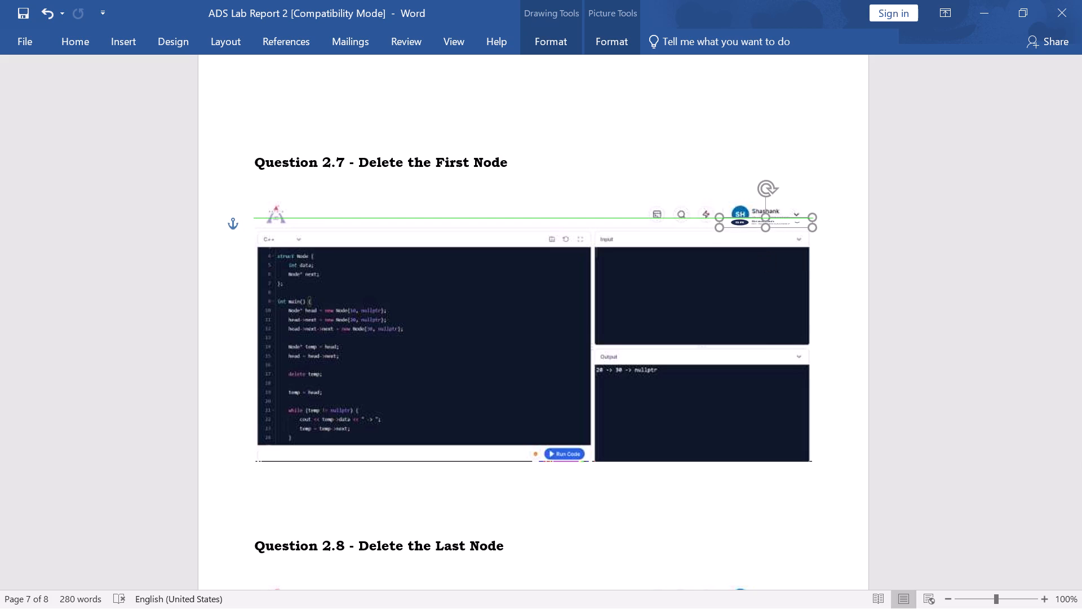
pyautogui.moveTo(770, 204); pyautogui.dragTo(773, 213)
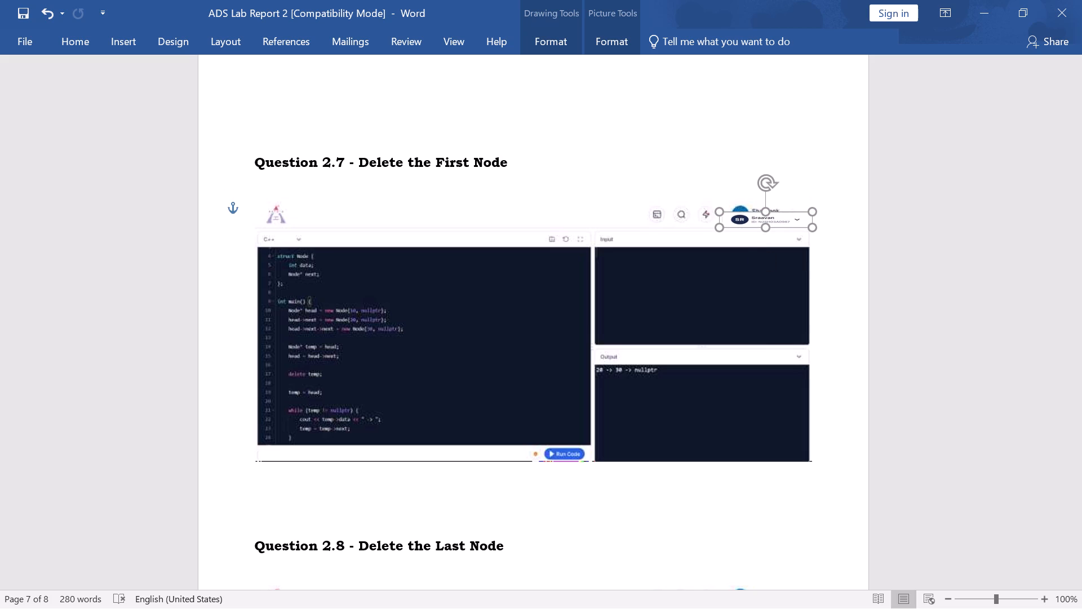
pyautogui.moveTo(773, 213); pyautogui.dragTo(772, 204)
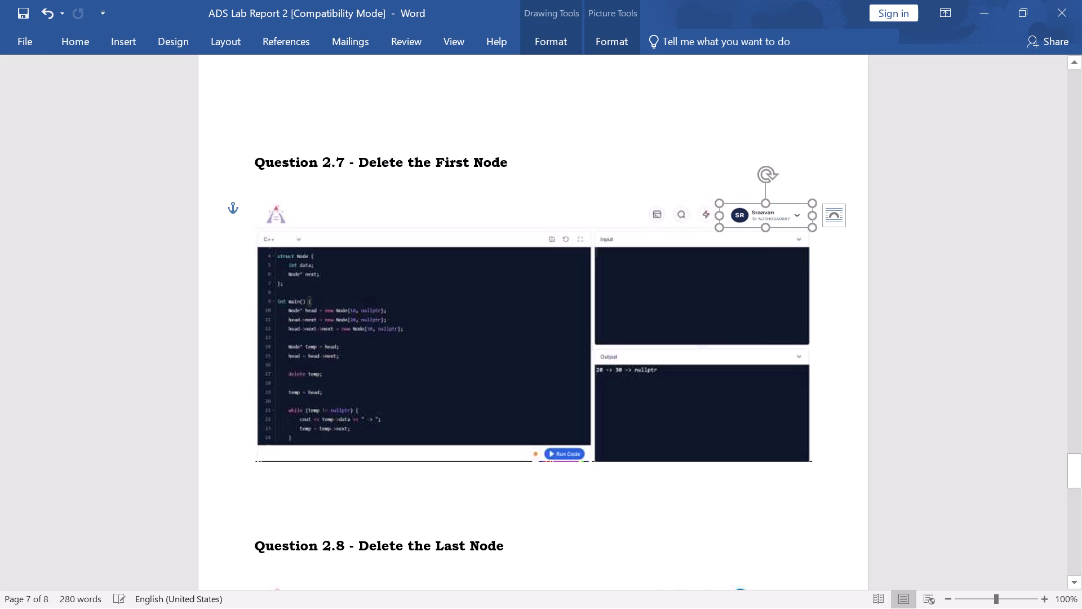
pyautogui.click(765, 200)
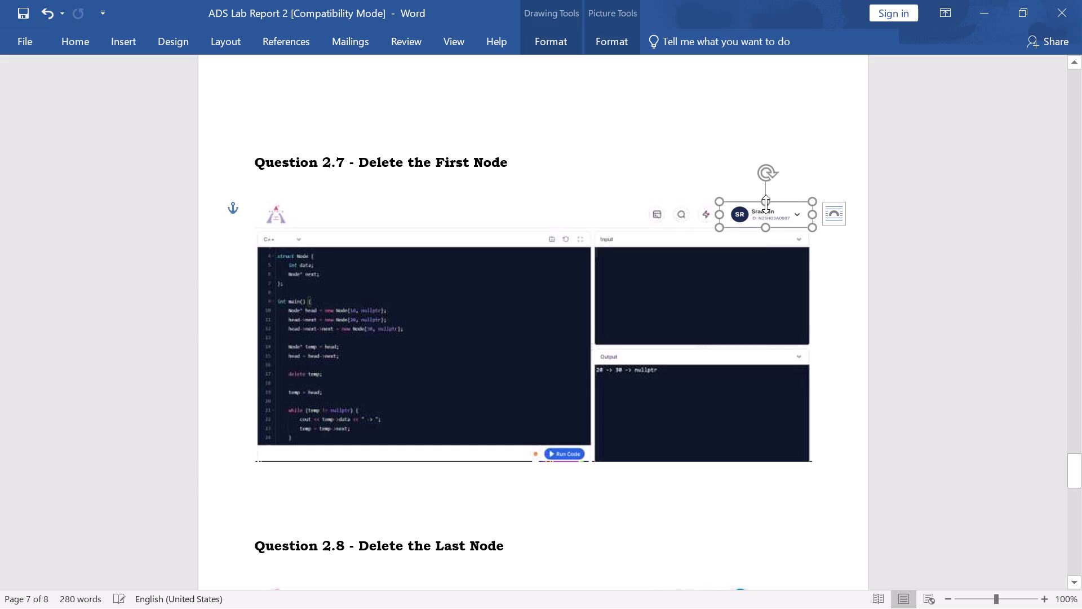
pyautogui.click(818, 169)
# Compare the account details area of the Question 2.7 screenshot with those of the Question 2.6 and Question 2.8 screenshots.
pyautogui.scroll(5, 818, 169)
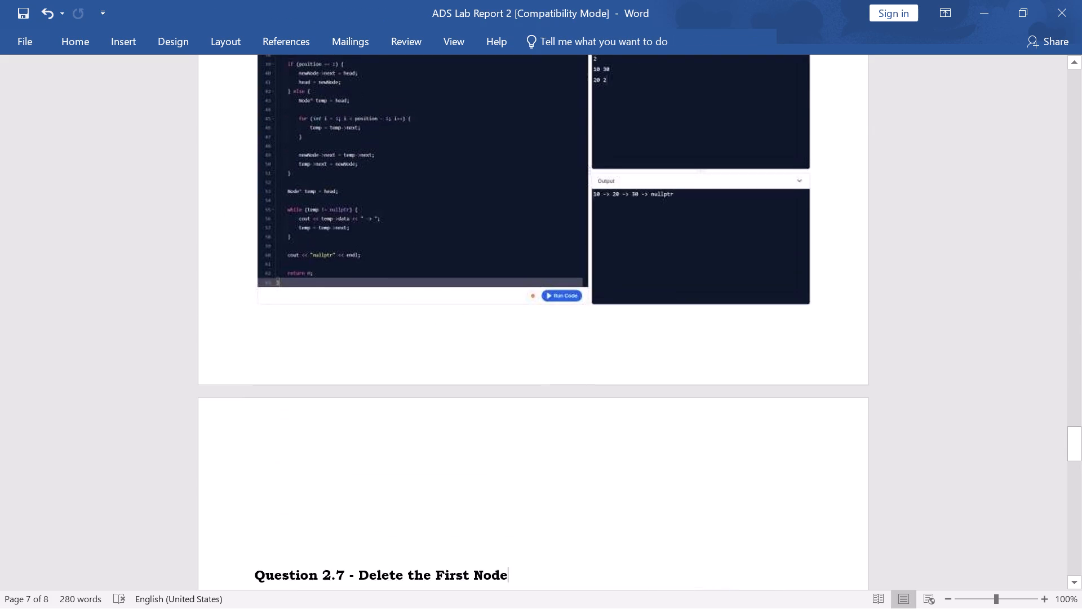
pyautogui.scroll(2, 818, 169)
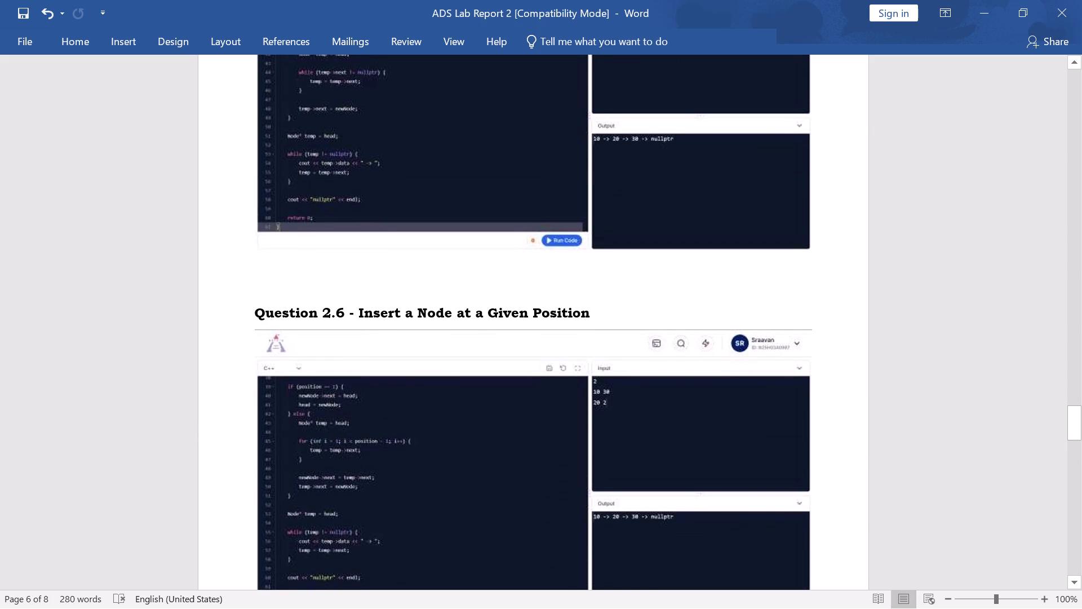
pyautogui.scroll(-4, 818, 169)
pyautogui.scroll(3, 818, 169)
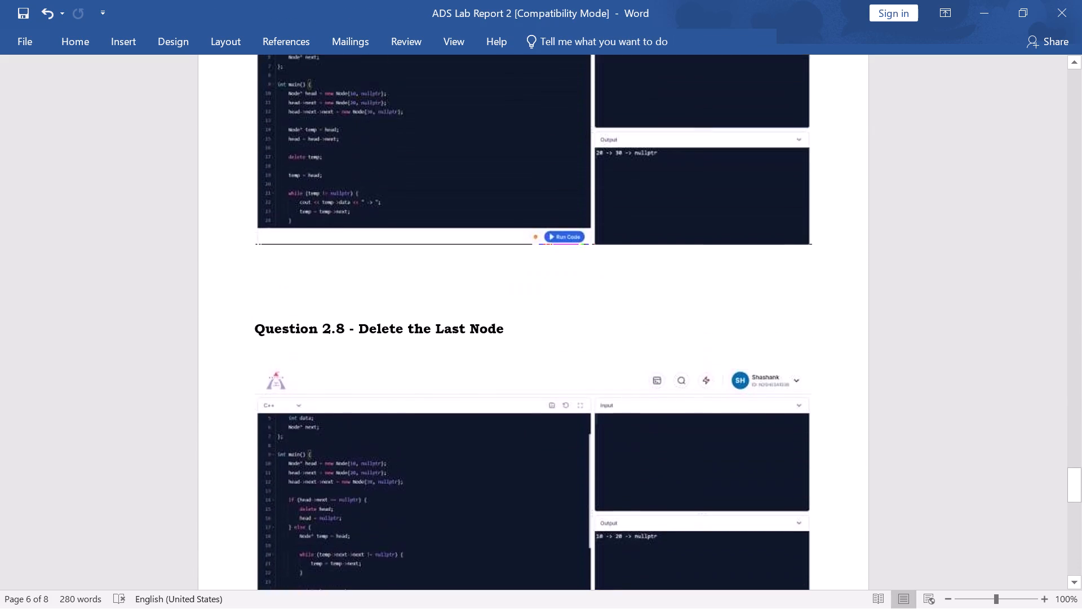
pyautogui.scroll(2, 818, 169)
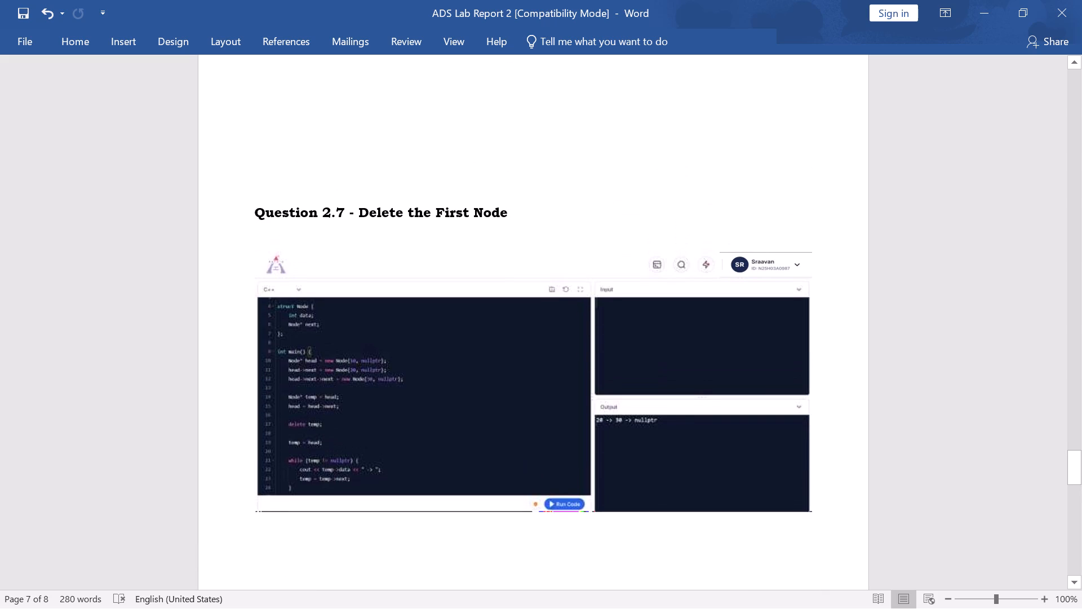
pyautogui.scroll(-1, 759, 173)
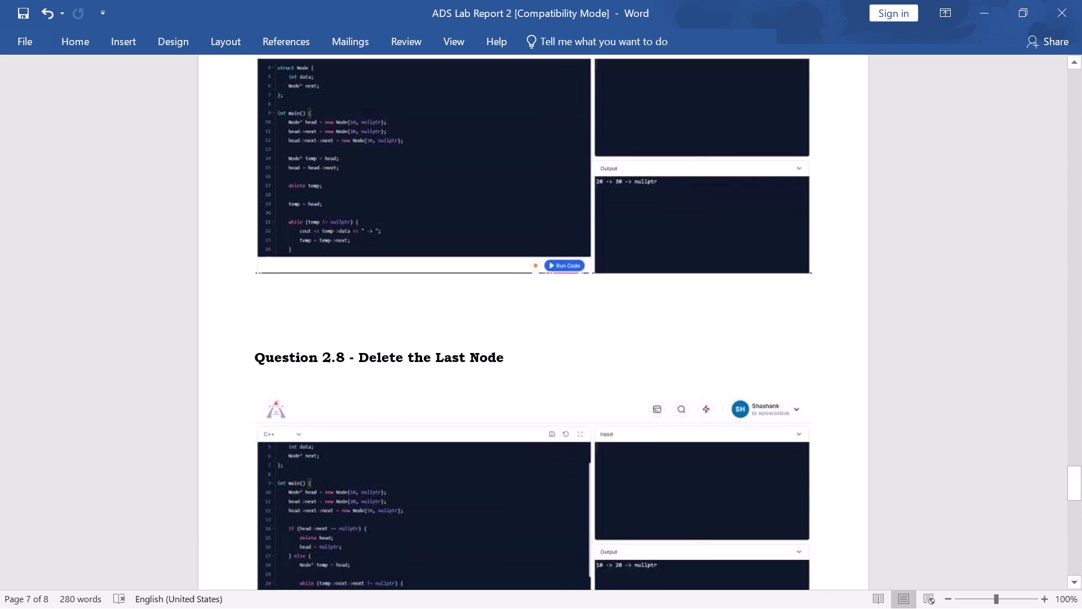
pyautogui.scroll(-1, 759, 173)
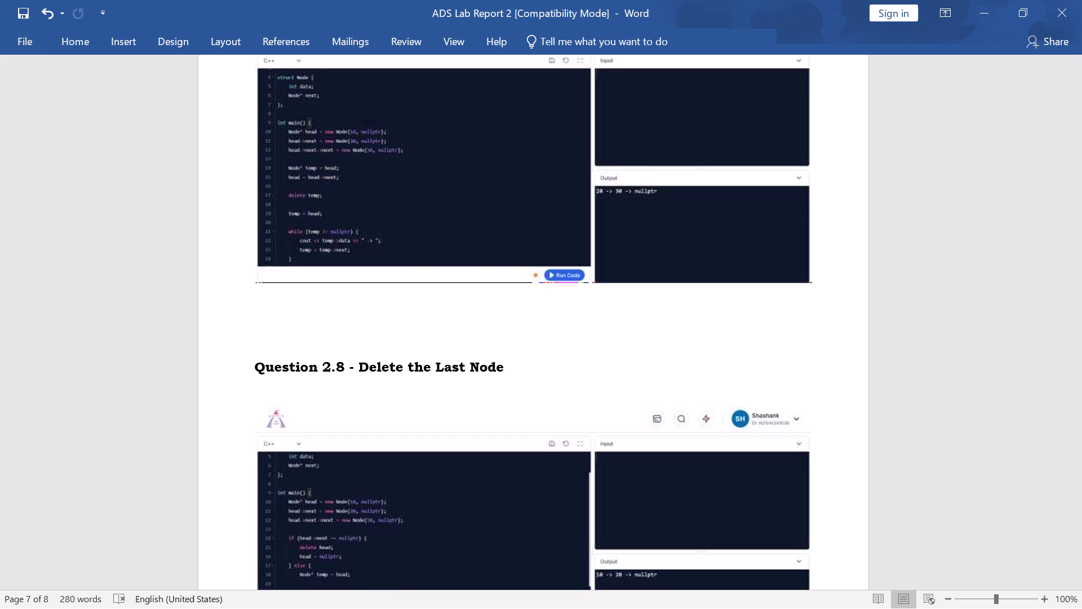
pyautogui.scroll(3, 645, 136)
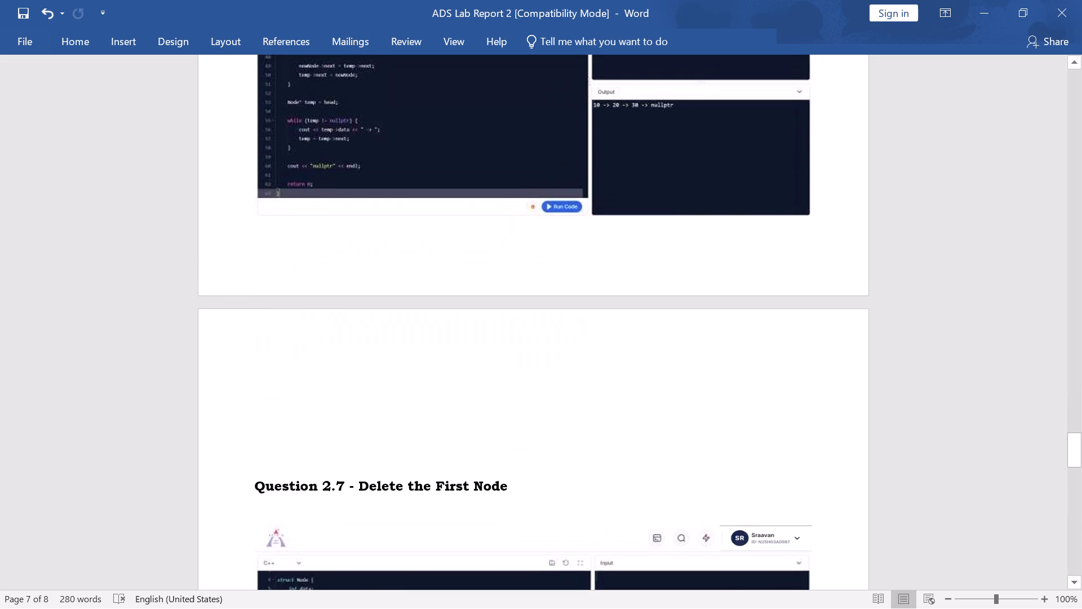
pyautogui.scroll(4, 645, 136)
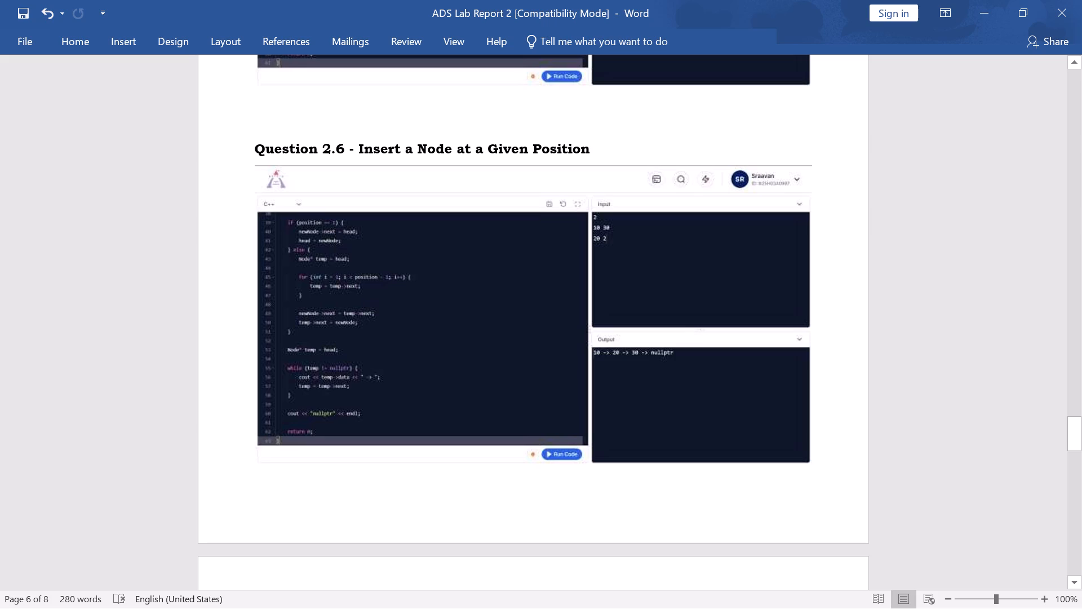
pyautogui.scroll(-3, 696, 124)
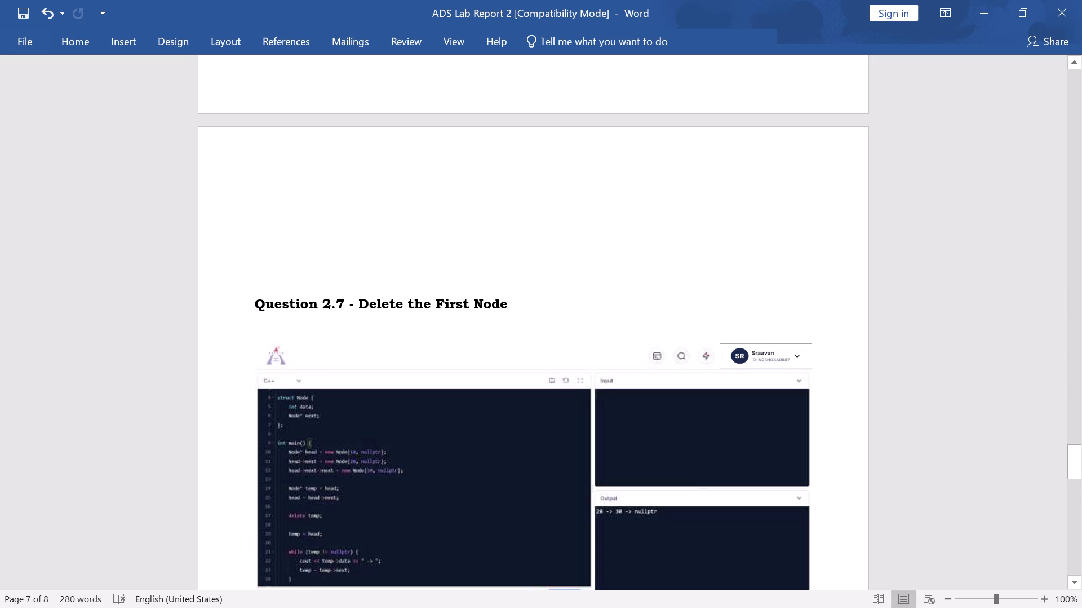
# Review the account details and header edges in the screenshots from Question 2.1 through Question 2.7.
pyautogui.scroll(-1, 759, 249)
pyautogui.scroll(1, 759, 249)
pyautogui.scroll(-3, 759, 249)
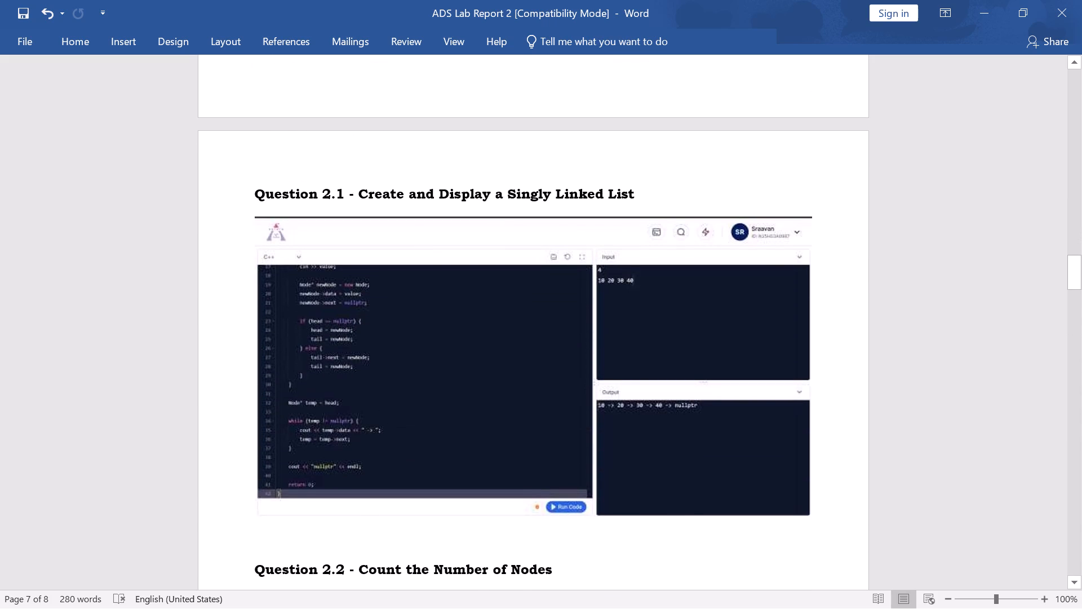
pyautogui.scroll(-4, 759, 249)
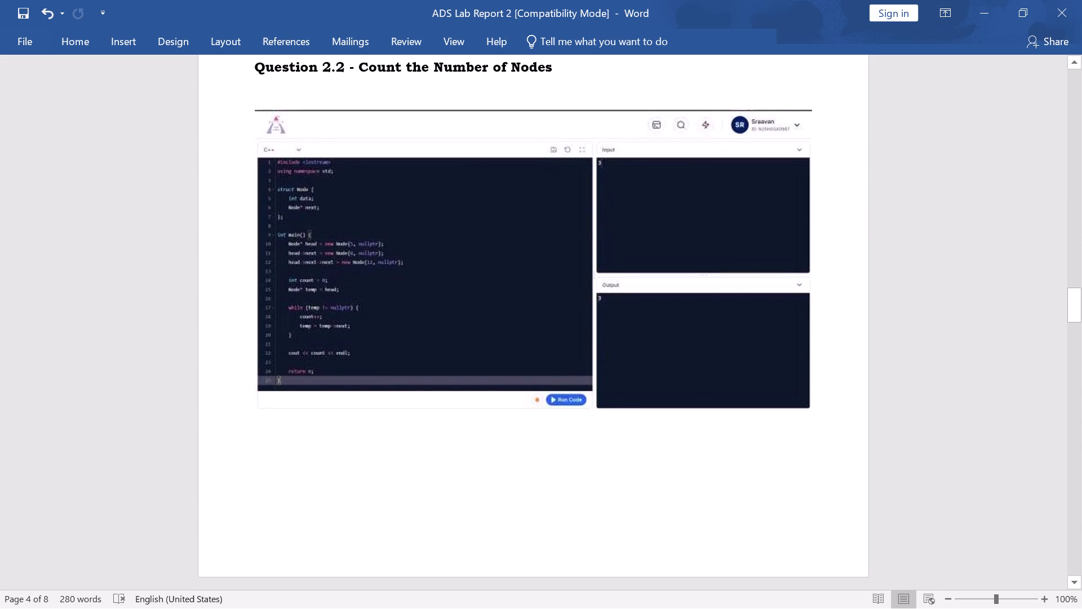
pyautogui.scroll(-5, 759, 249)
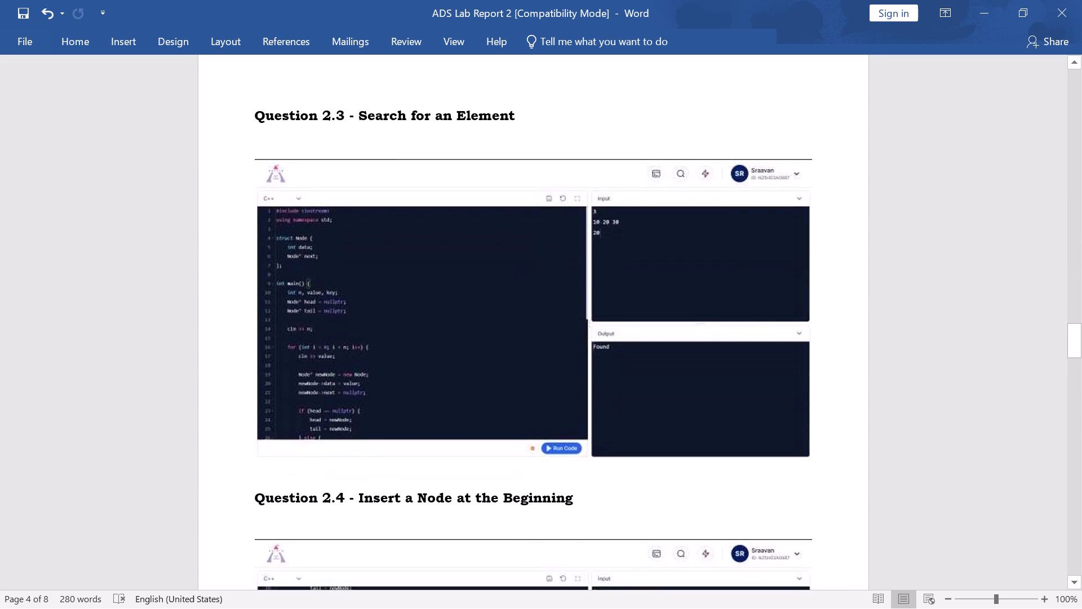
pyautogui.scroll(-4, 759, 249)
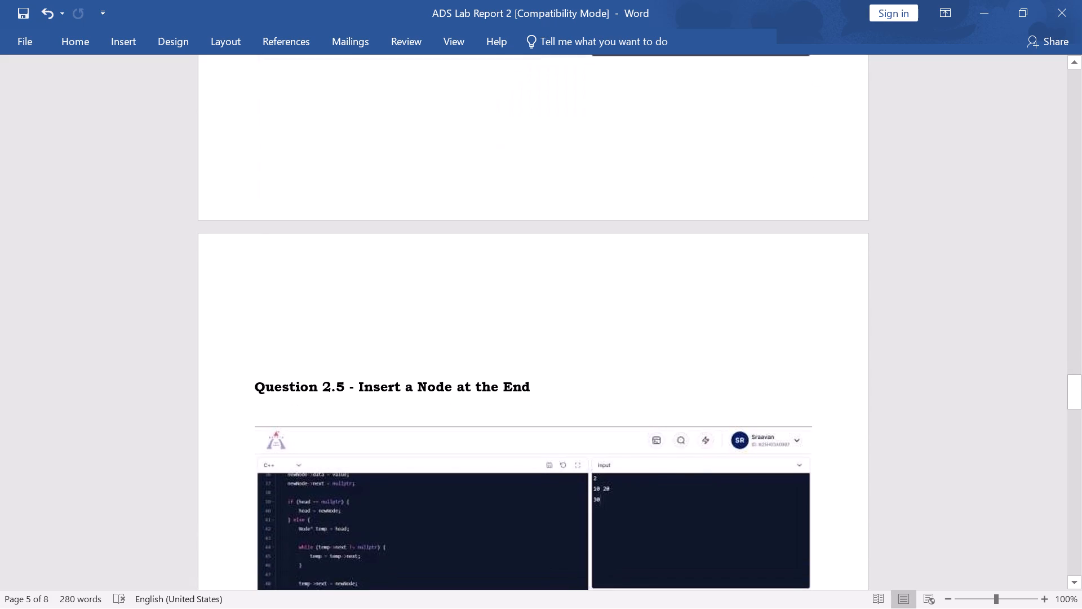
pyautogui.scroll(-6, 759, 249)
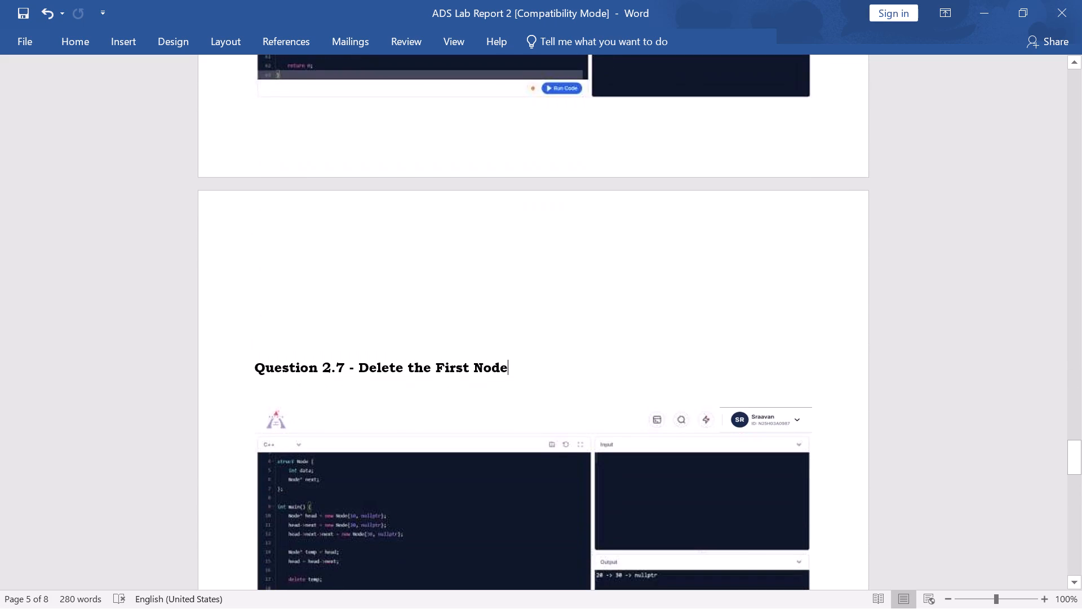
# Fine-tune the upper edge of the Question 2.7 account rectangle against the top of the screenshot's header, and deselect it.
pyautogui.click(759, 249)
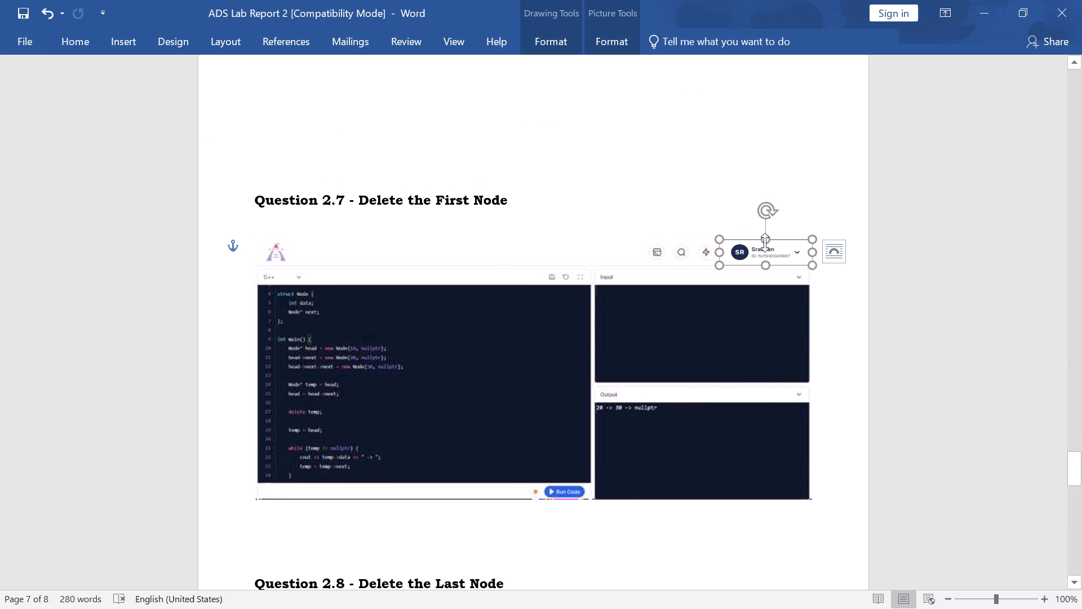
pyautogui.moveTo(765, 242); pyautogui.dragTo(765, 235)
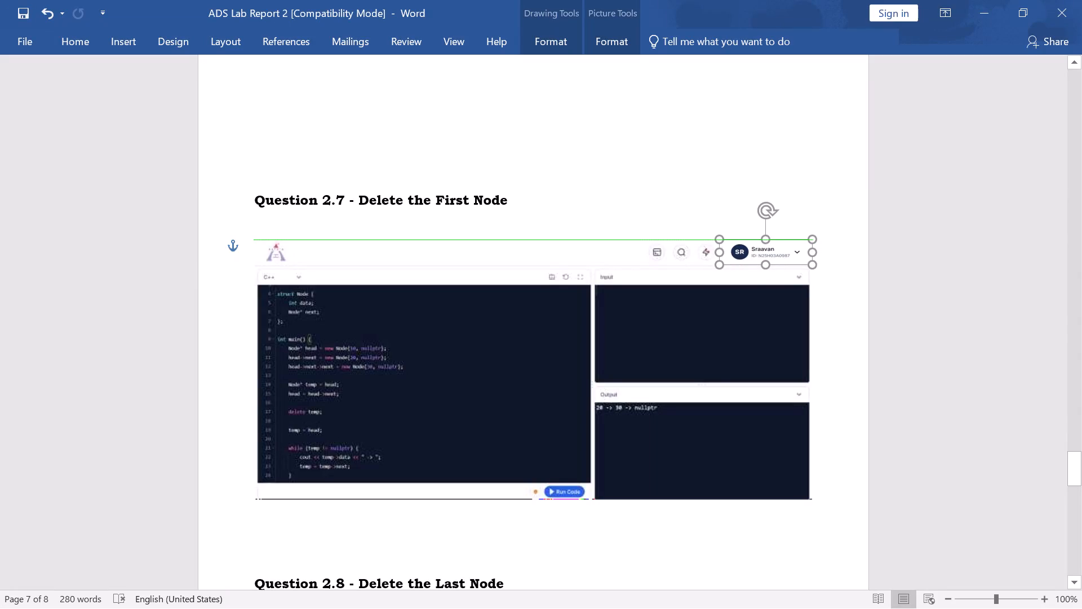
pyautogui.moveTo(765, 235); pyautogui.dragTo(768, 234)
pyautogui.moveTo(768, 234); pyautogui.dragTo(768, 231)
pyautogui.click(812, 210)
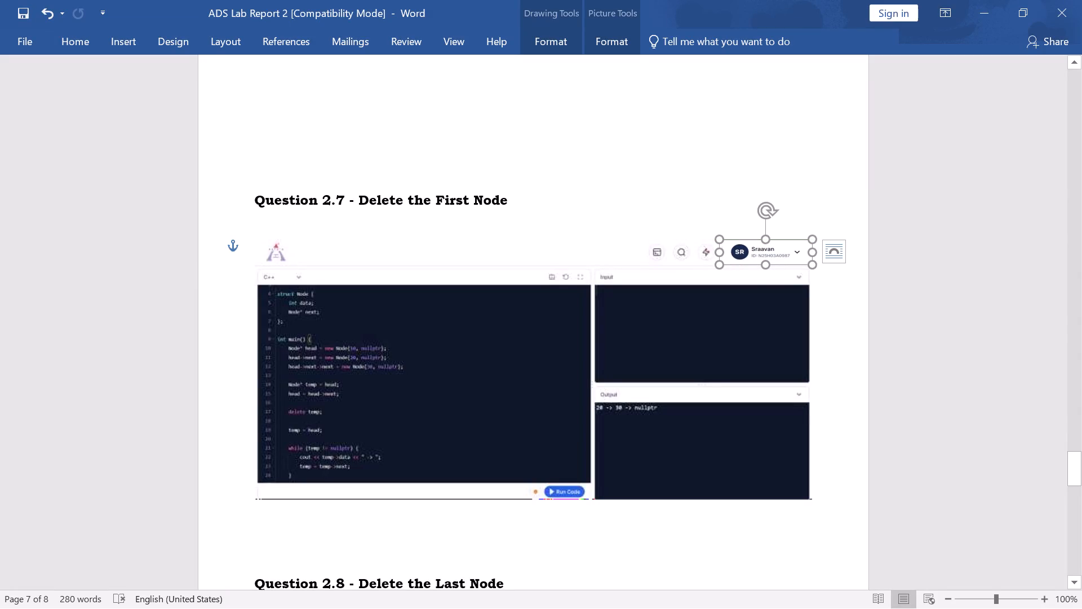
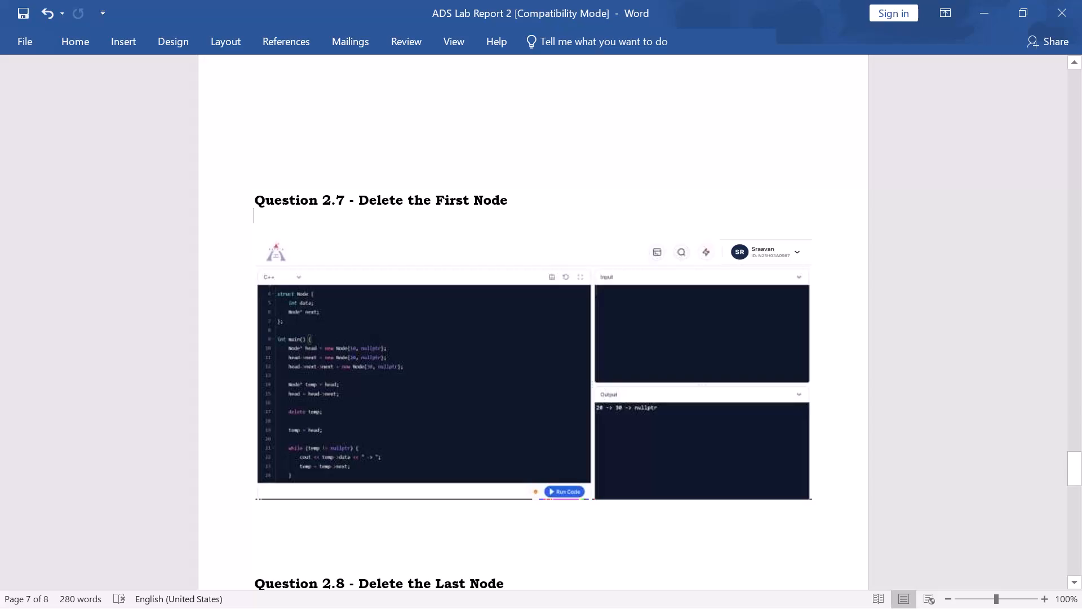
# Raise the upper edge of the Question 2.7 account rectangle slightly above the top of the screenshot's header, and deselect it.
pyautogui.click(772, 243)
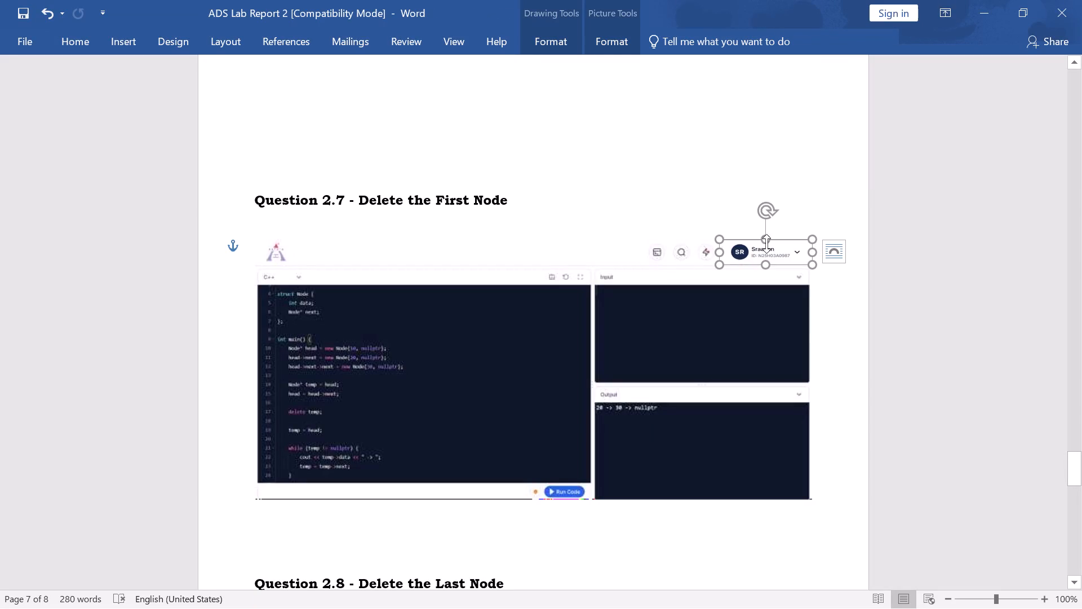
pyautogui.click(766, 239)
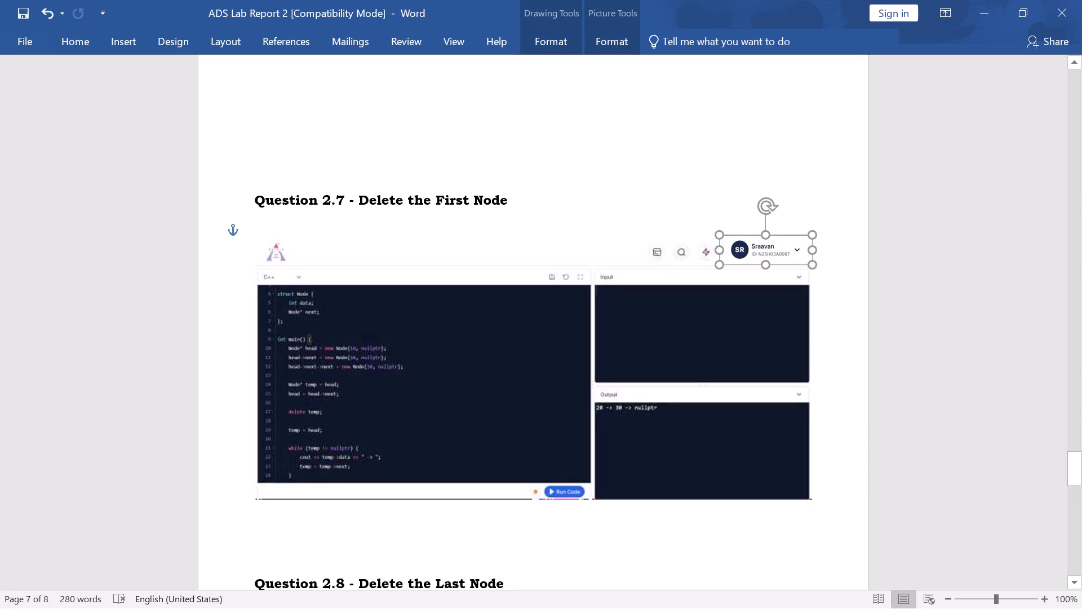
pyautogui.click(711, 200)
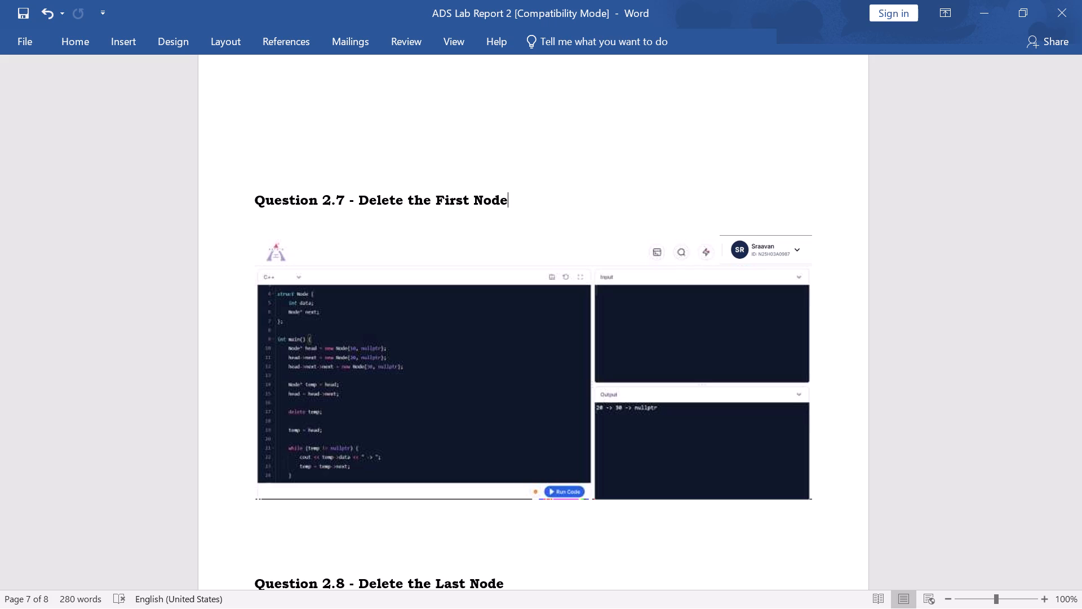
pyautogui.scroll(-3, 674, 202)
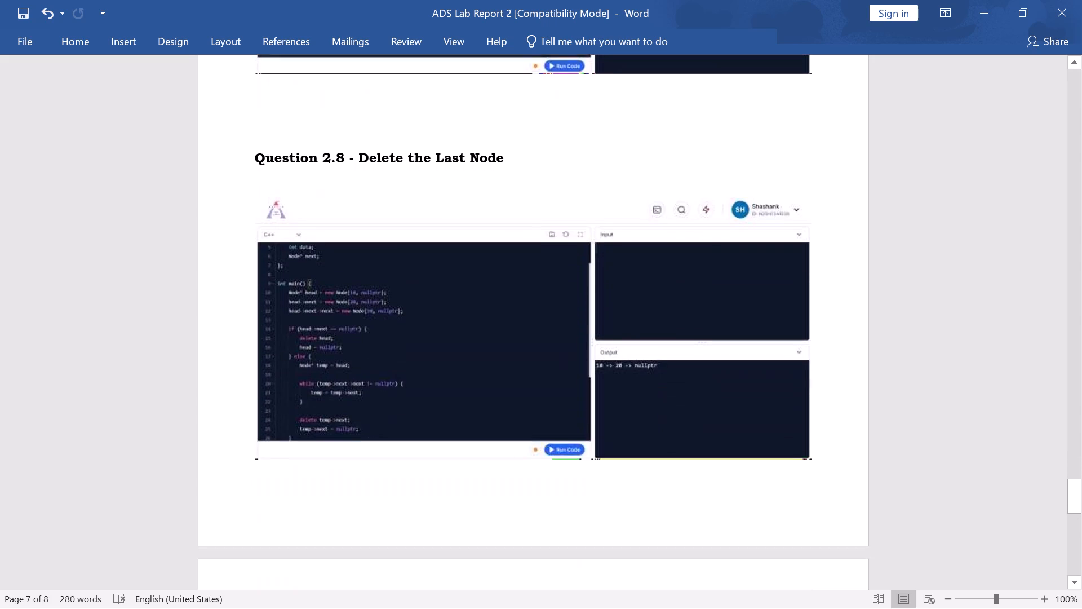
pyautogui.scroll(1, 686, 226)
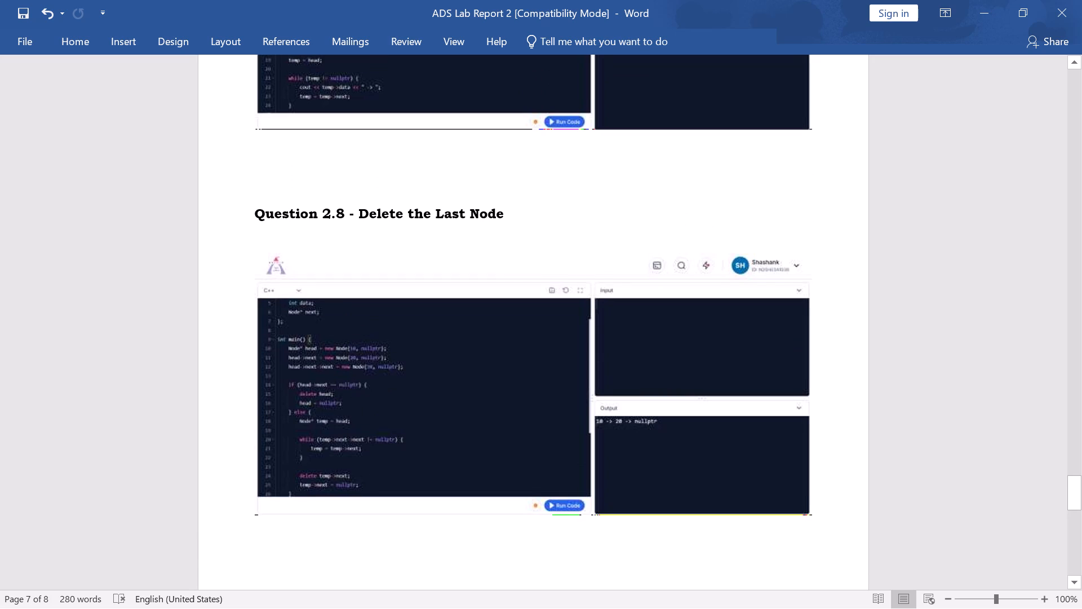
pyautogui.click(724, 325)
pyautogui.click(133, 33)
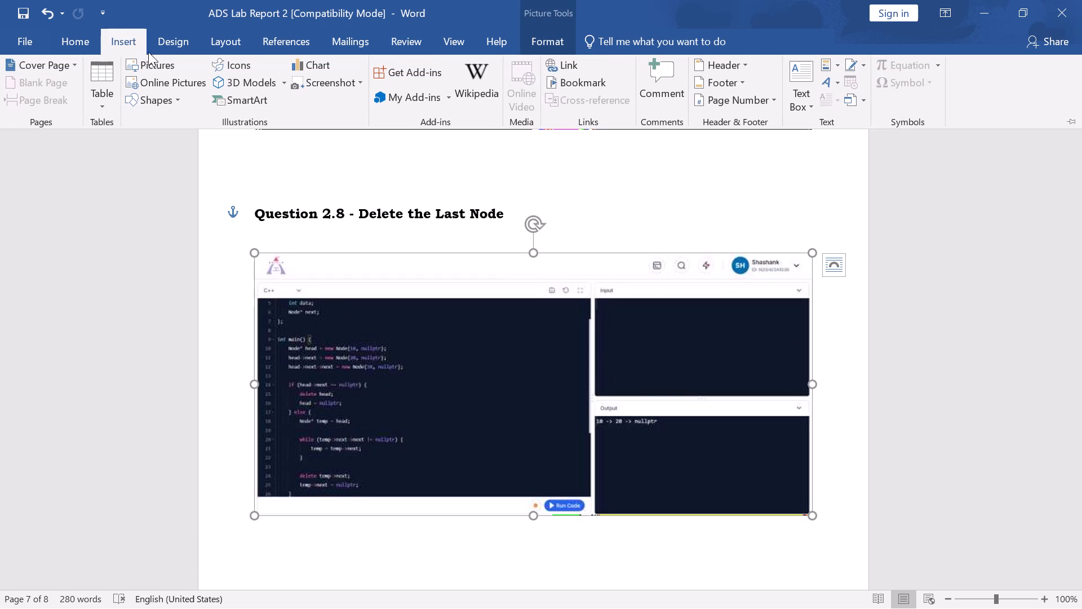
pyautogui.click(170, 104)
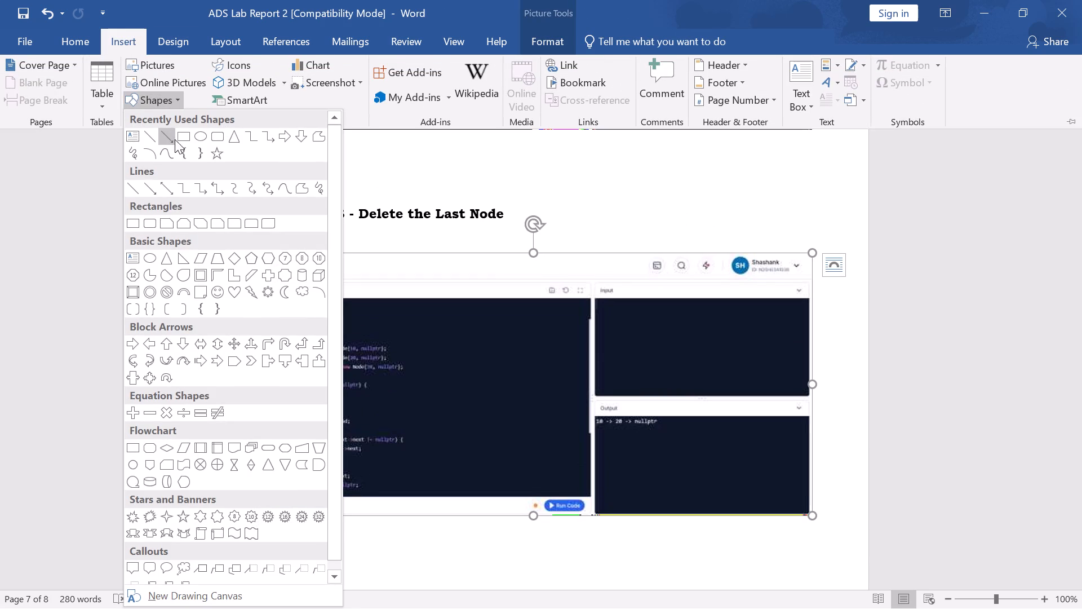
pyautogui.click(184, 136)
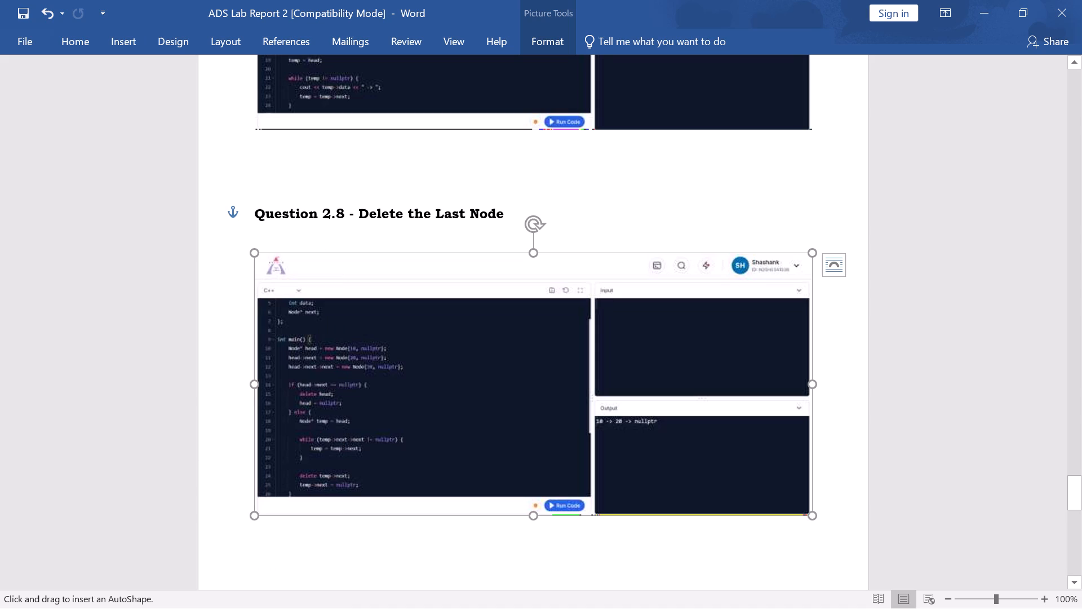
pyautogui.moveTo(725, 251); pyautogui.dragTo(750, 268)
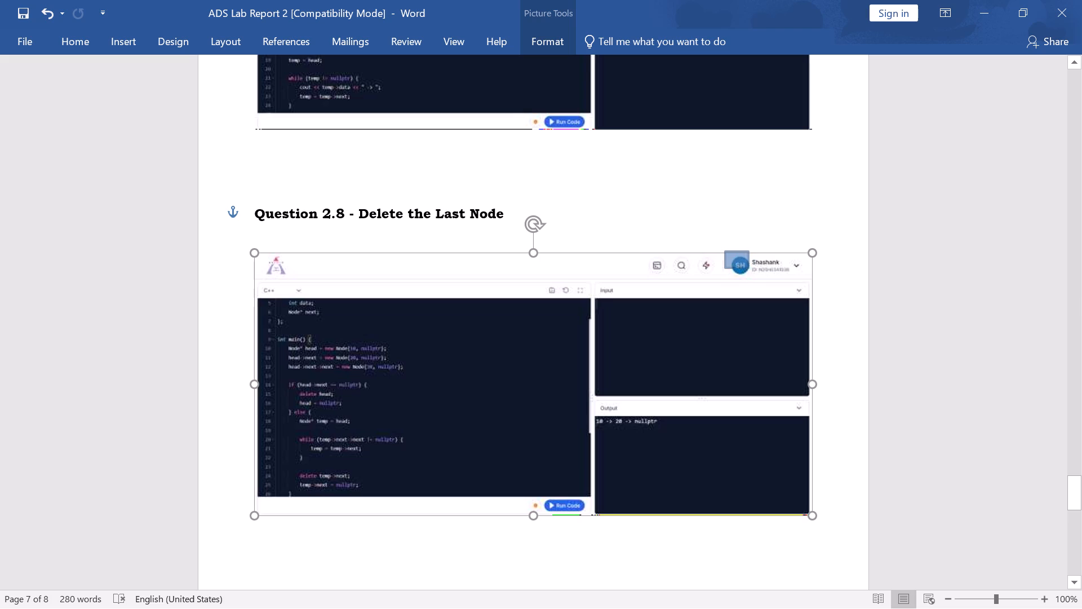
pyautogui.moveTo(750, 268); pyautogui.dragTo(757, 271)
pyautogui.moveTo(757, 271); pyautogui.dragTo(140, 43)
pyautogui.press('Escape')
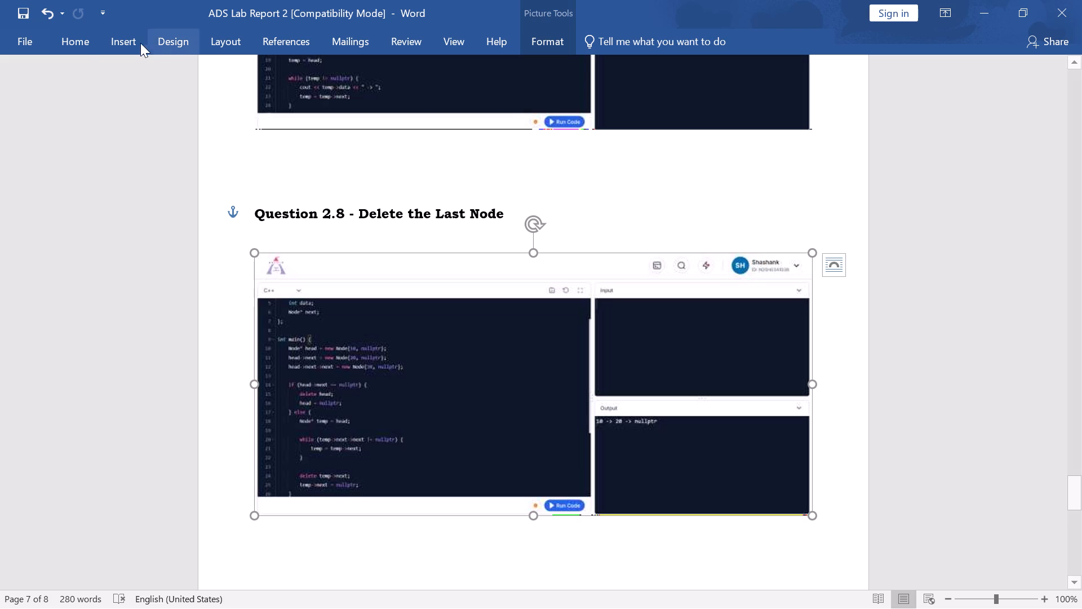
# Draw a rectangle covering the account details in the header of the Question 2.8 screenshot, reaching the screenshot's outer edge.
pyautogui.moveTo(140, 43); pyautogui.dragTo(137, 42)
pyautogui.click(137, 42)
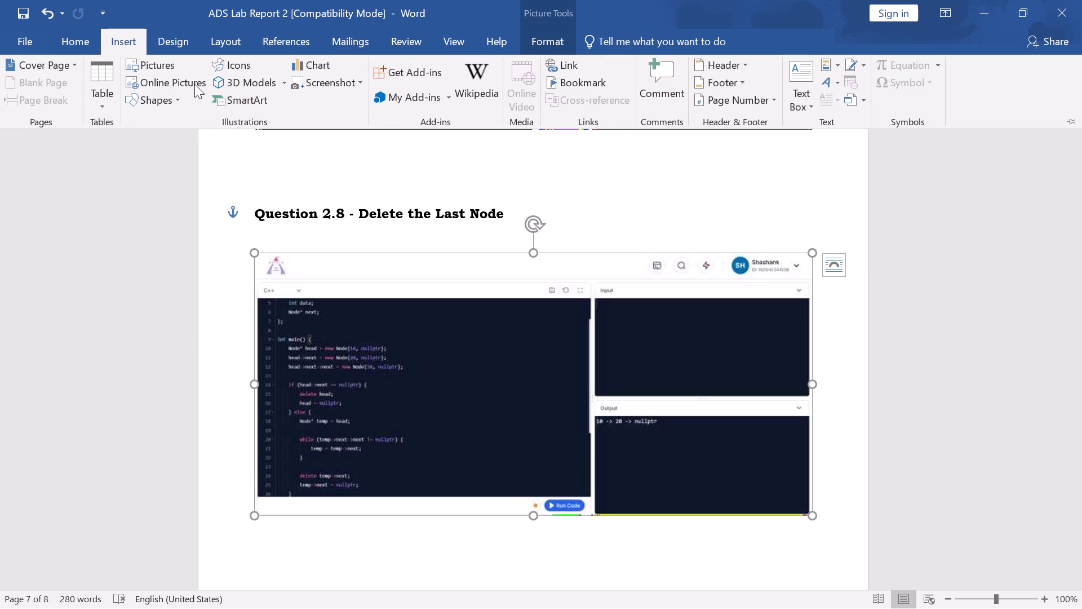
pyautogui.click(177, 105)
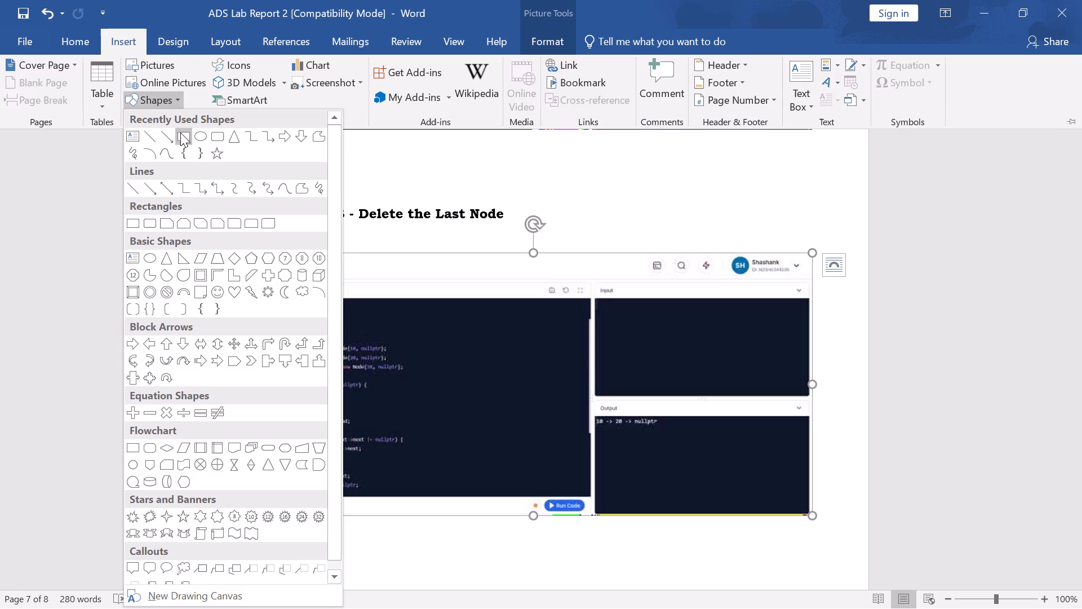
pyautogui.click(180, 133)
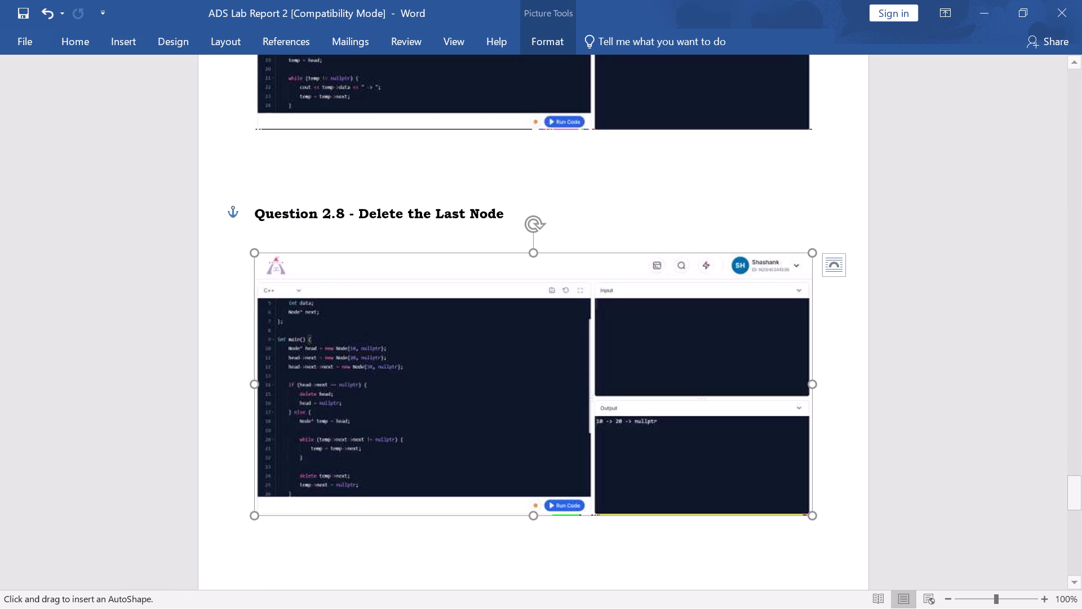
pyautogui.moveTo(722, 252); pyautogui.dragTo(814, 279)
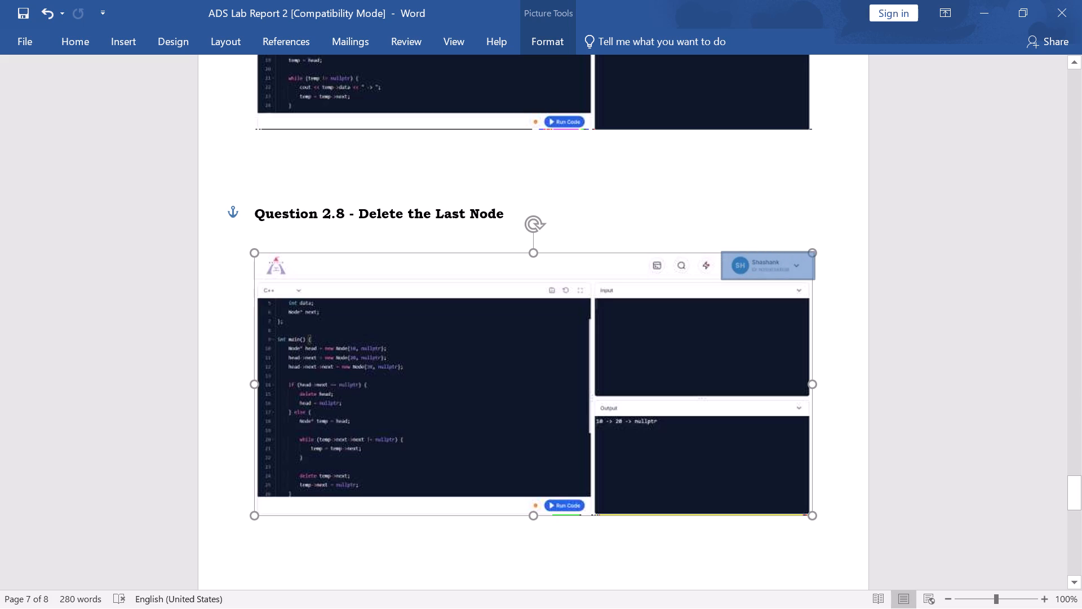
pyautogui.moveTo(814, 279); pyautogui.dragTo(812, 280)
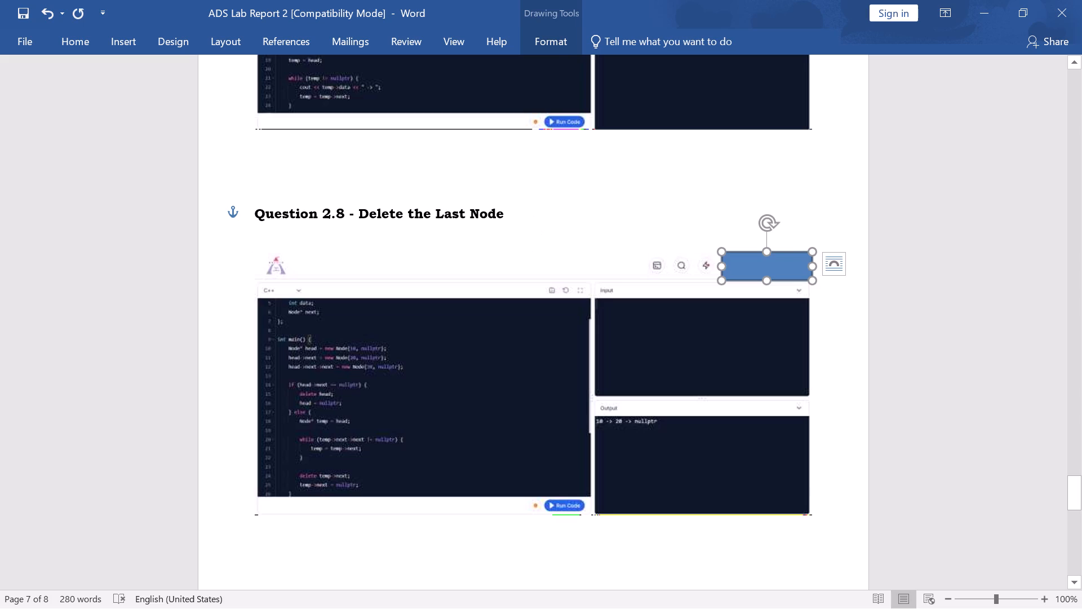
# Remove the outline from the Question 2.8 account rectangle.
pyautogui.rightClick(792, 267)
pyautogui.click(867, 226)
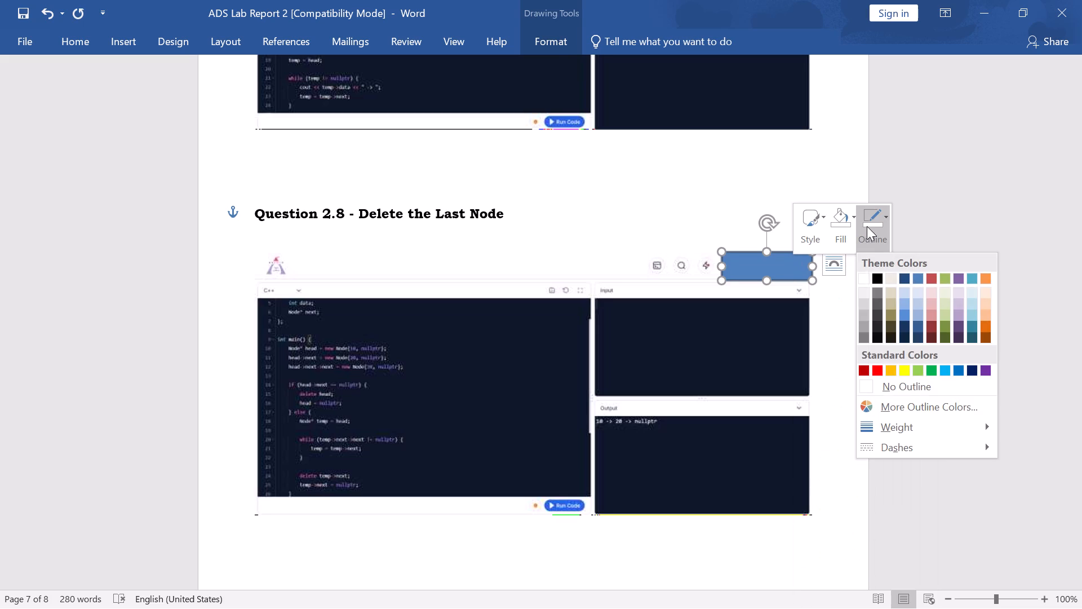
pyautogui.click(872, 386)
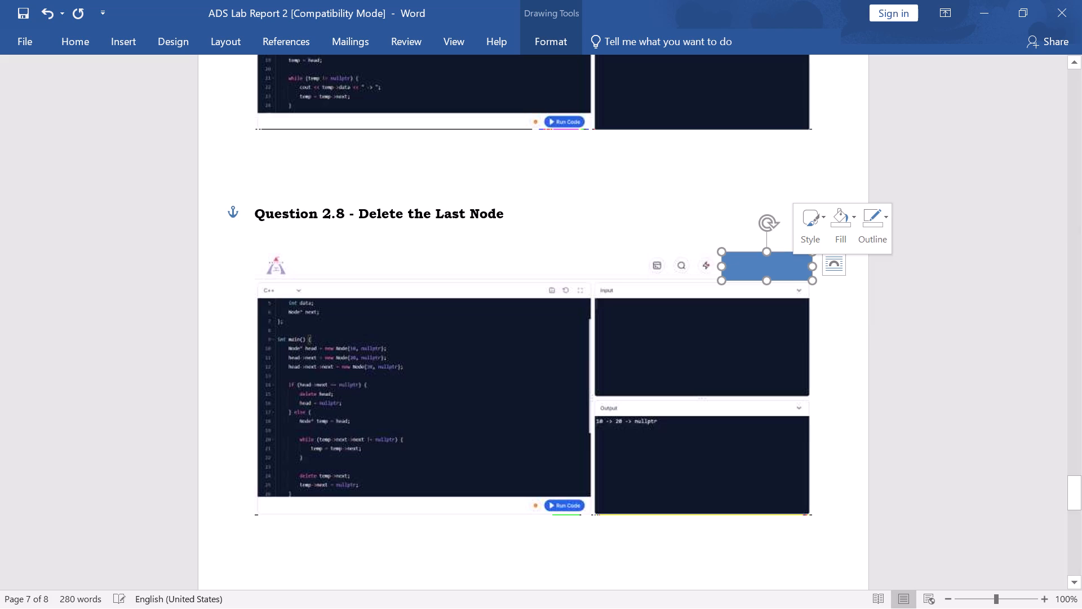
# Fill the Question 2.8 account rectangle with the picture file WhatsApp Image 2026-11-03 at 10.02.24 PM, and deselect it.
pyautogui.click(844, 222)
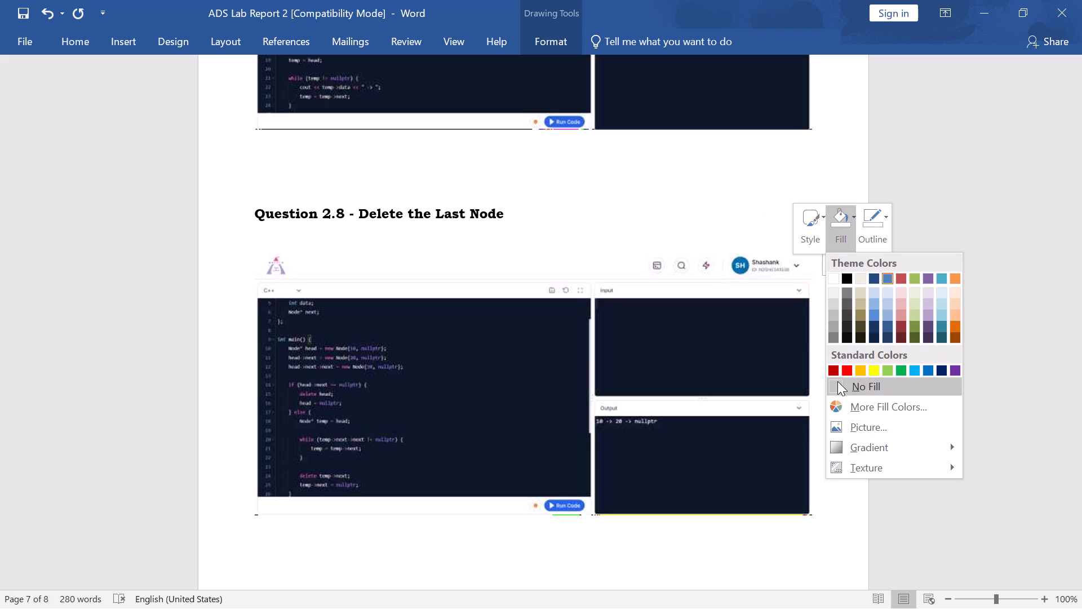
pyautogui.click(836, 382)
pyautogui.click(843, 221)
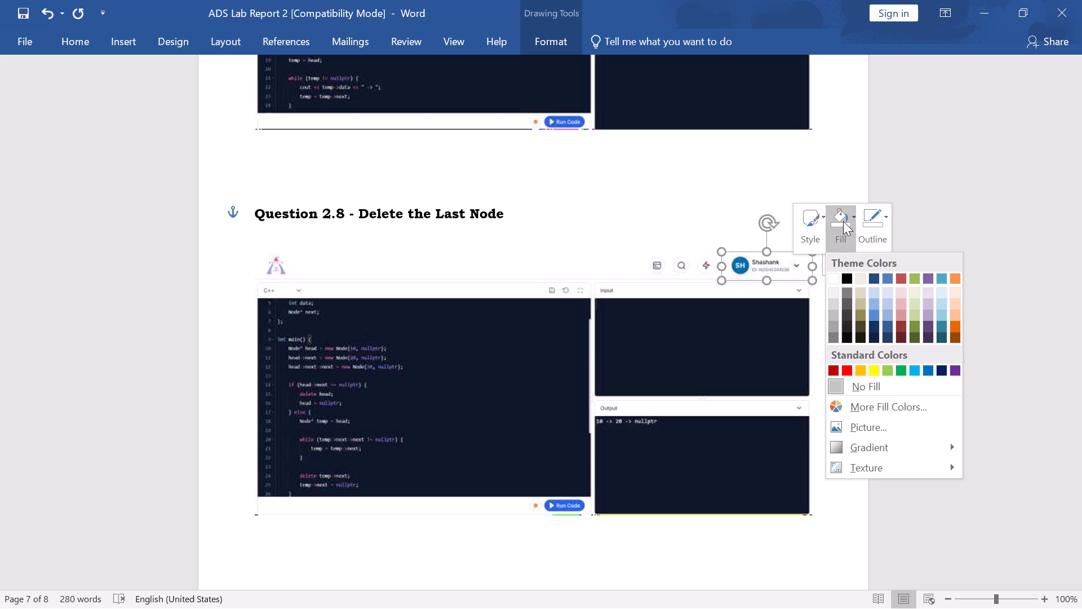
pyautogui.click(858, 433)
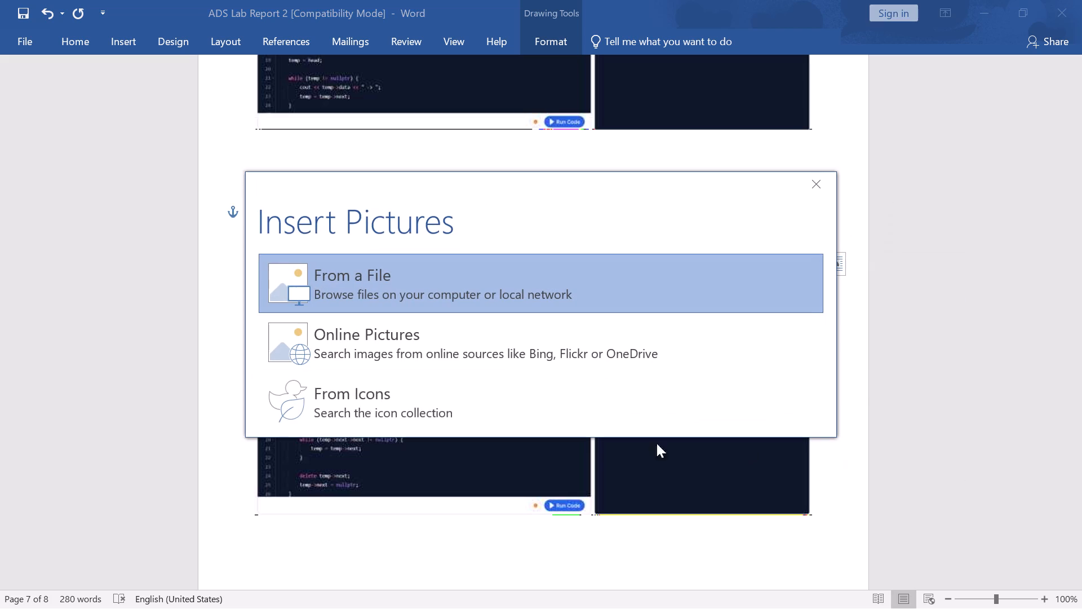
pyautogui.click(371, 283)
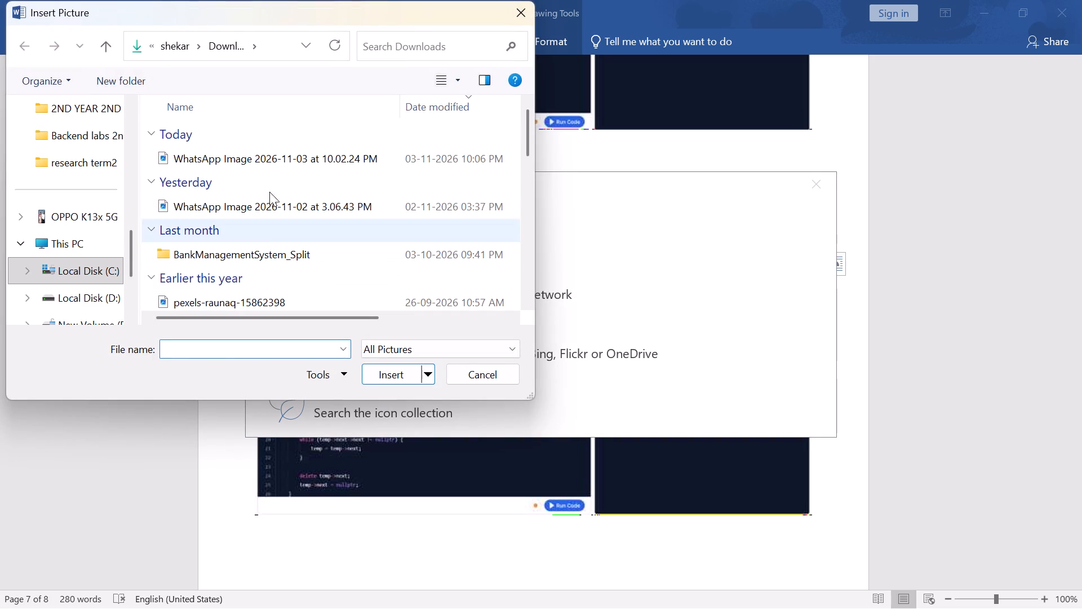
pyautogui.doubleClick(268, 149)
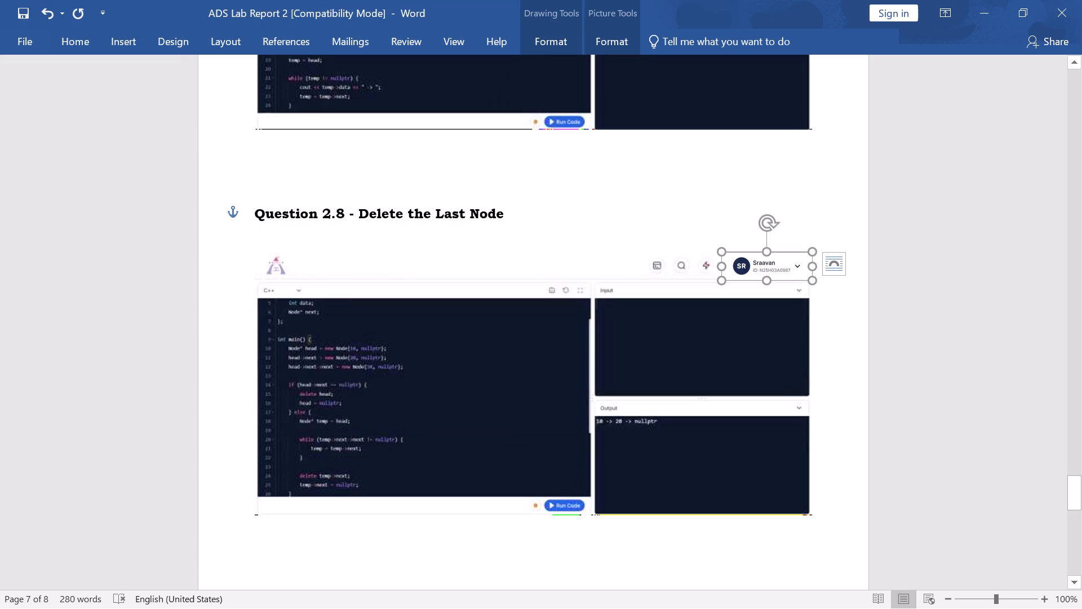
pyautogui.click(560, 212)
# Draw a rectangle covering the account details in the header of the Question 2.9 screenshot, reaching the screenshot's outer edge.
pyautogui.scroll(-2, 560, 212)
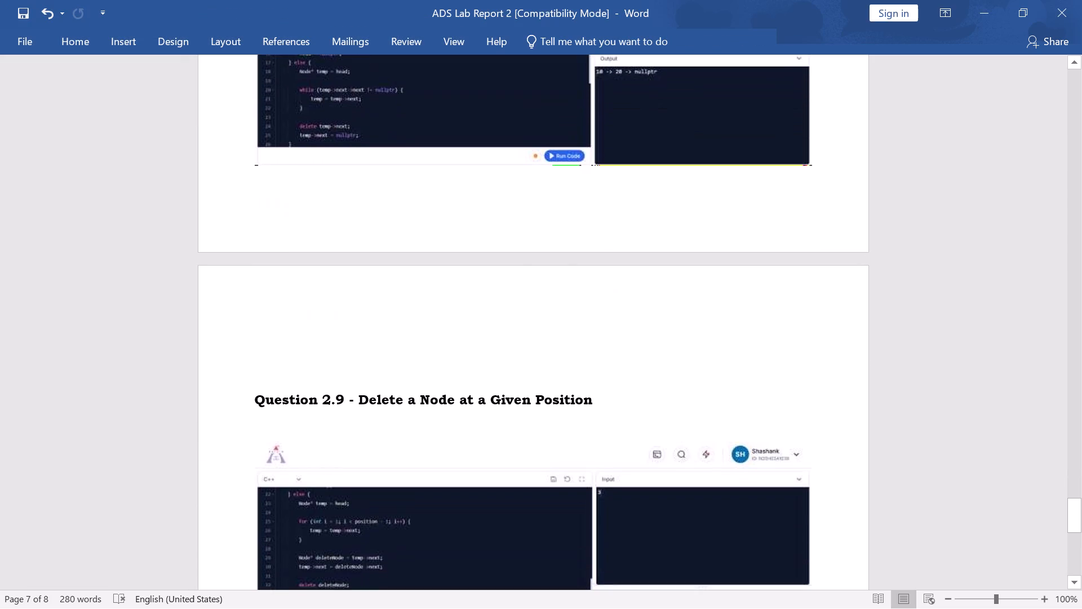
pyautogui.scroll(-3, 560, 212)
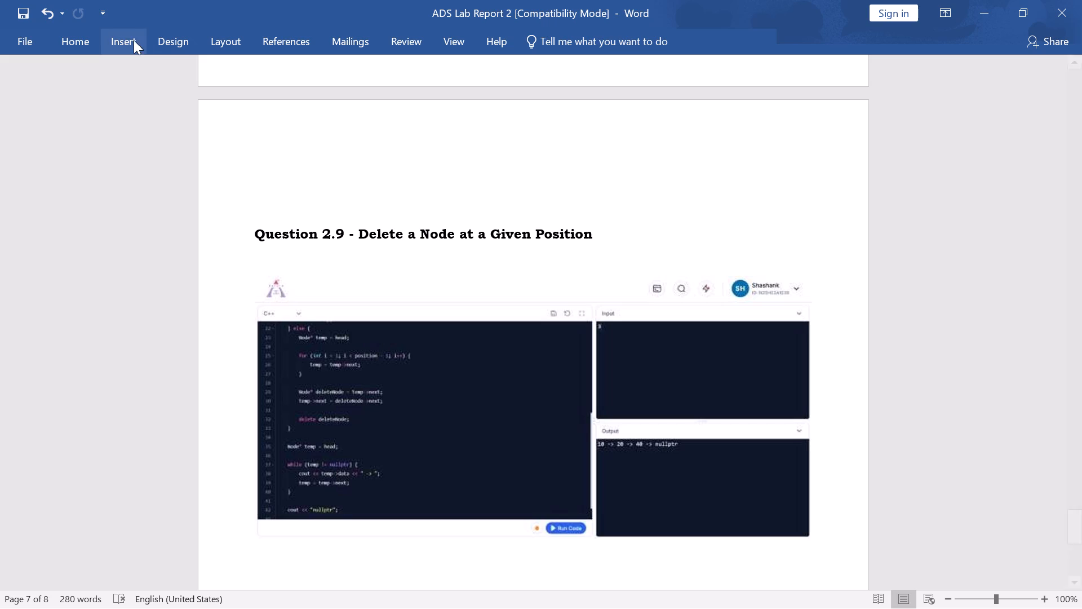
pyautogui.rightClick(411, 335)
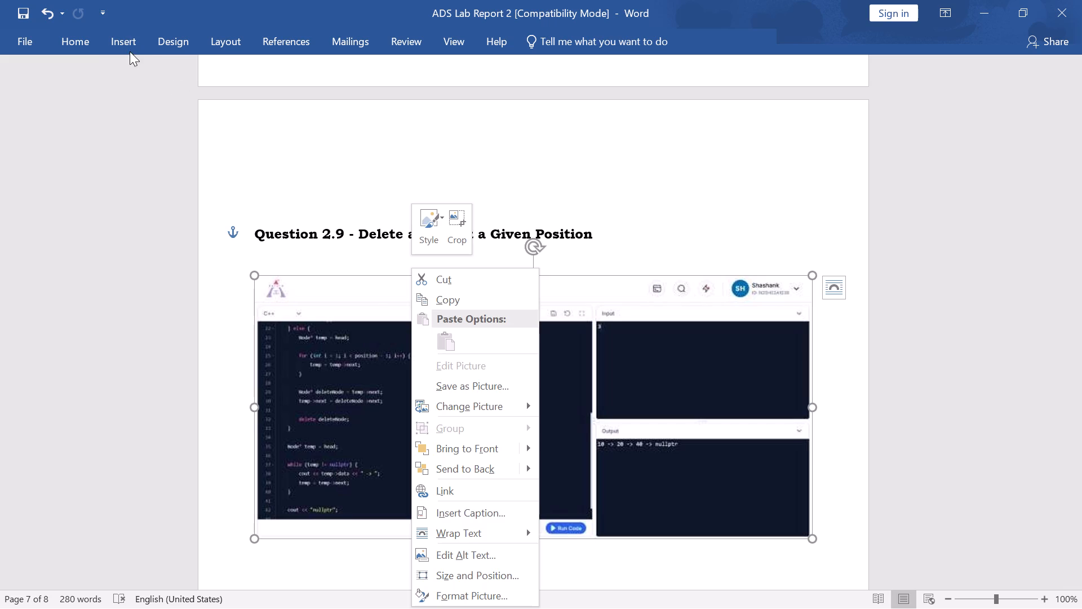
pyautogui.click(330, 337)
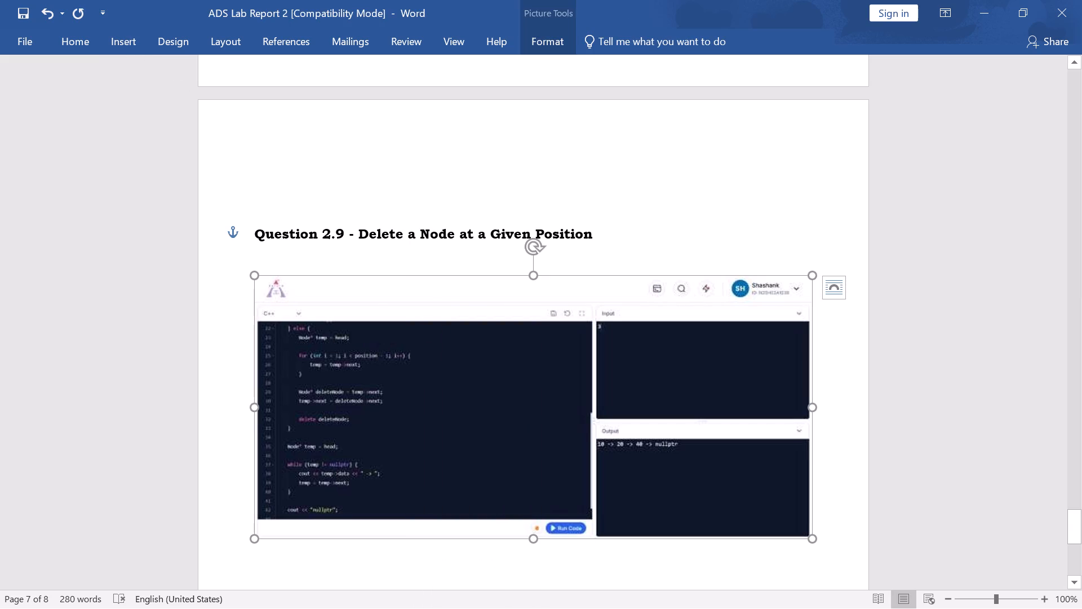
pyautogui.click(125, 42)
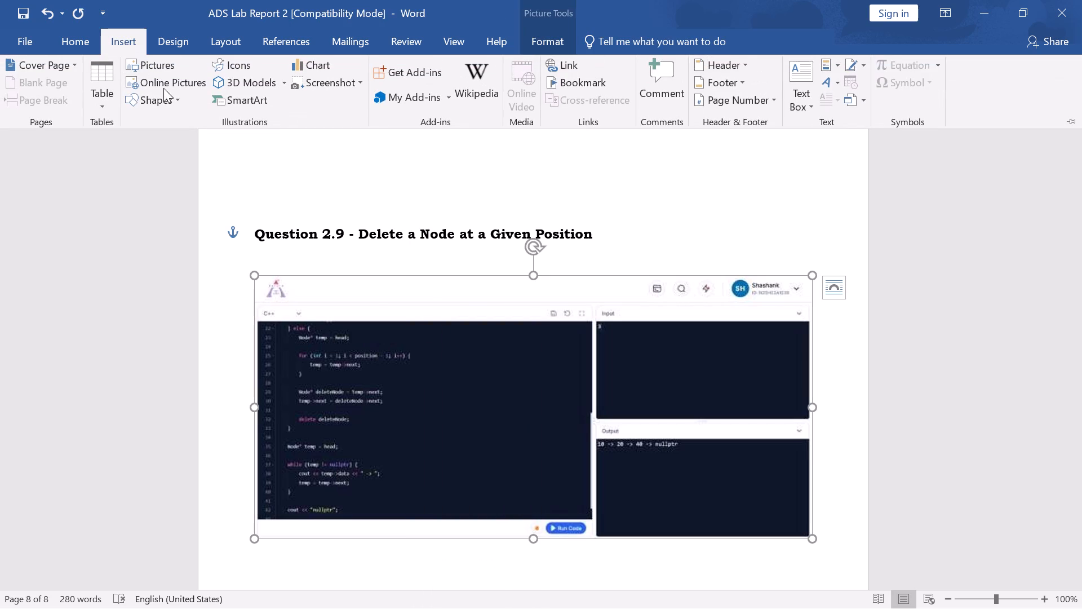
pyautogui.click(167, 104)
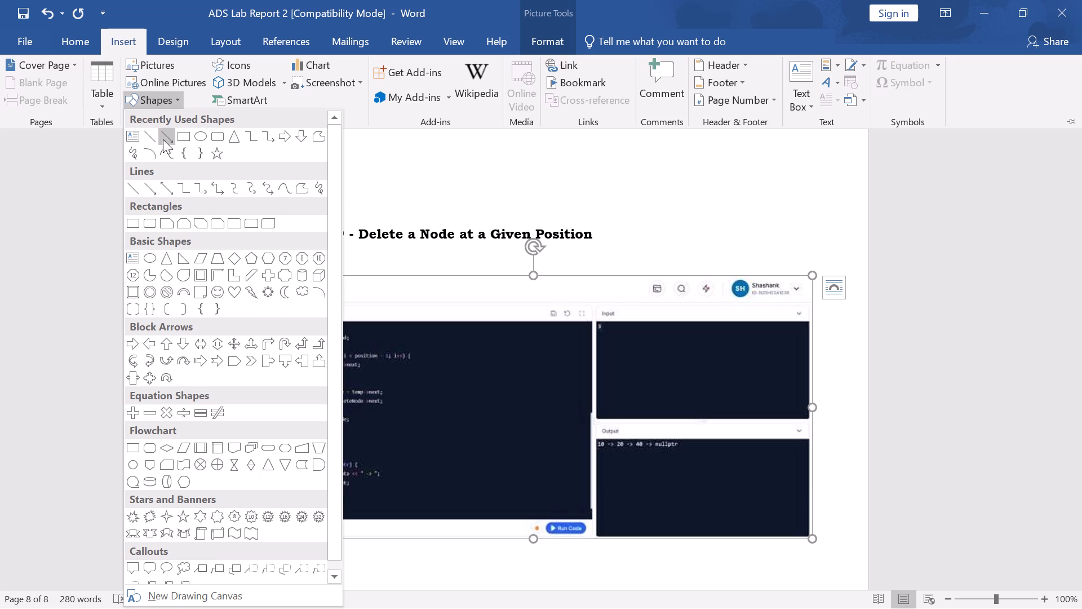
pyautogui.click(180, 138)
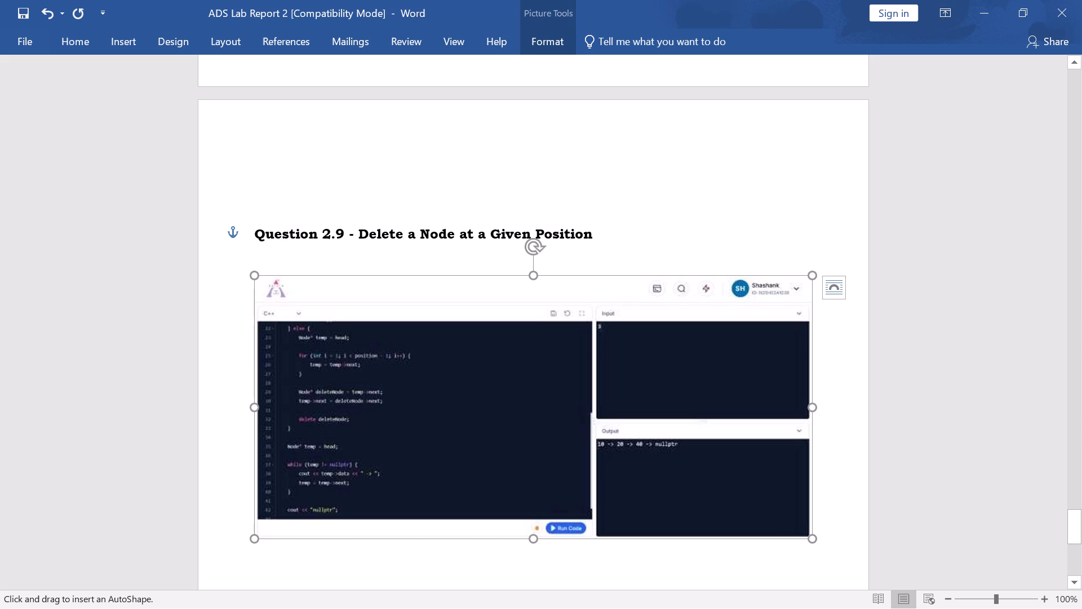
pyautogui.moveTo(722, 274); pyautogui.dragTo(804, 301)
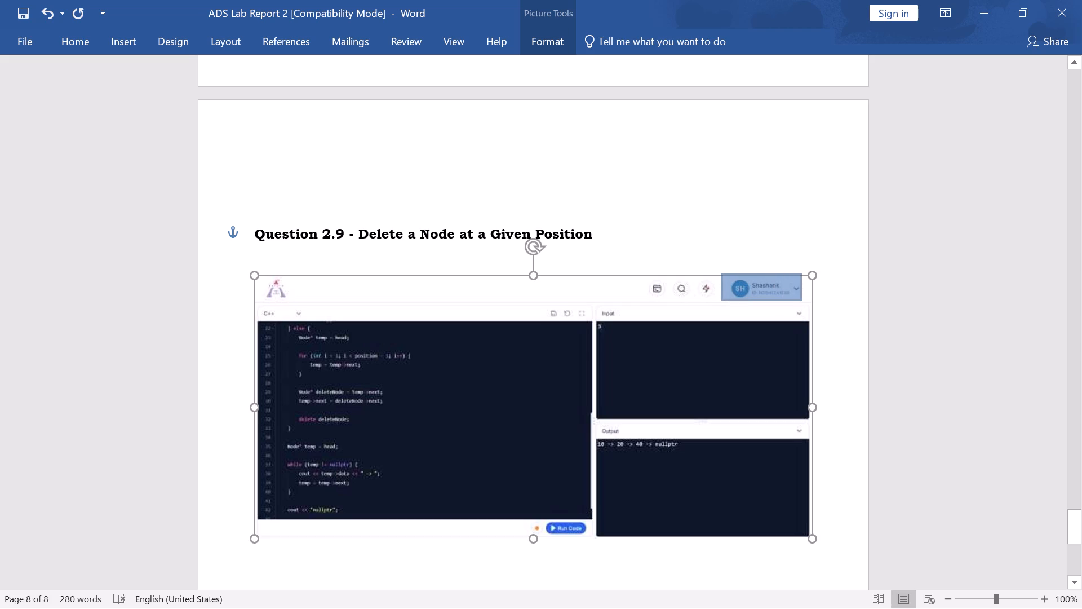
pyautogui.moveTo(804, 301); pyautogui.dragTo(813, 304)
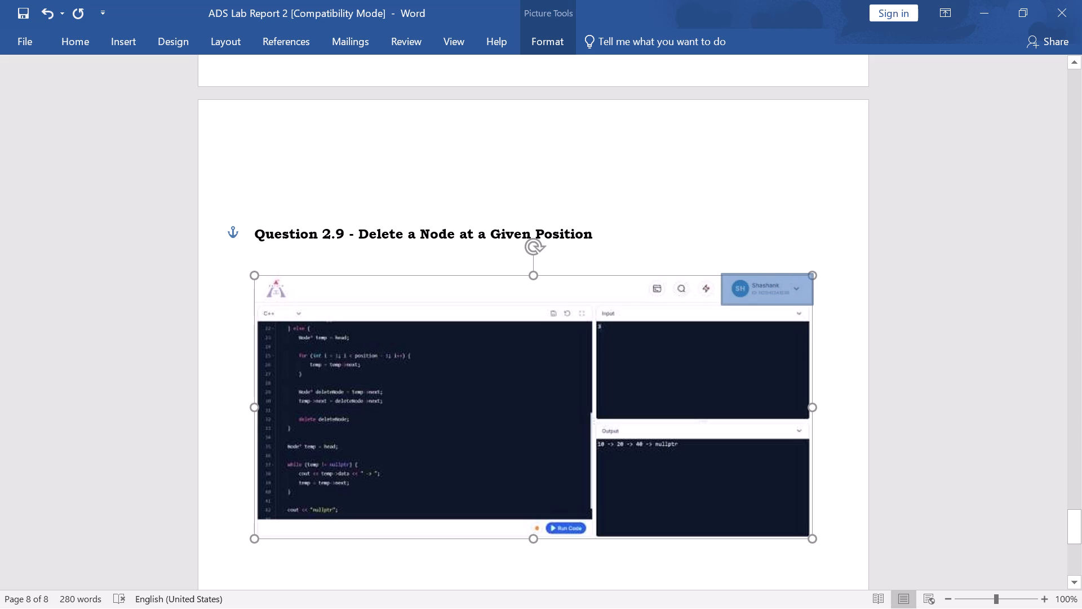
pyautogui.moveTo(813, 304); pyautogui.dragTo(811, 303)
pyautogui.moveTo(811, 303); pyautogui.dragTo(811, 304)
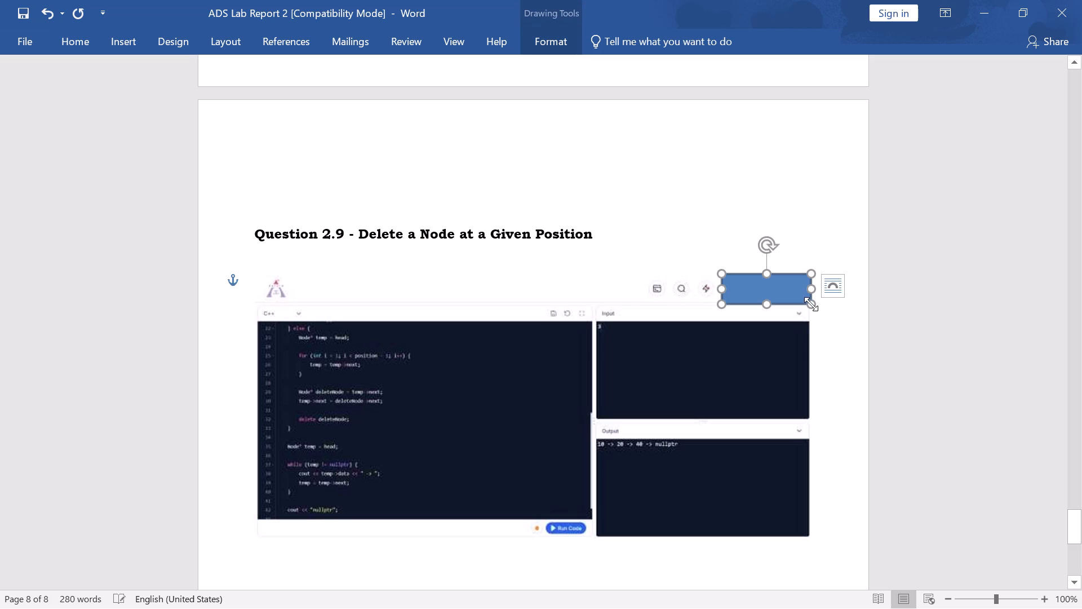
# Remove the outline from the Question 2.9 account rectangle.
pyautogui.rightClick(799, 292)
pyautogui.click(874, 213)
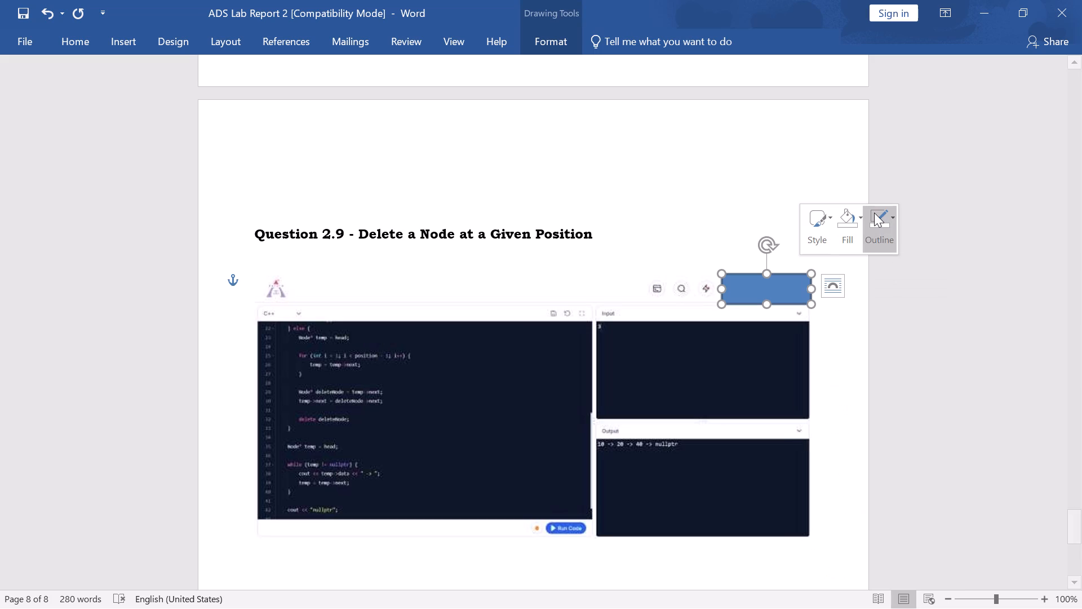
pyautogui.click(870, 386)
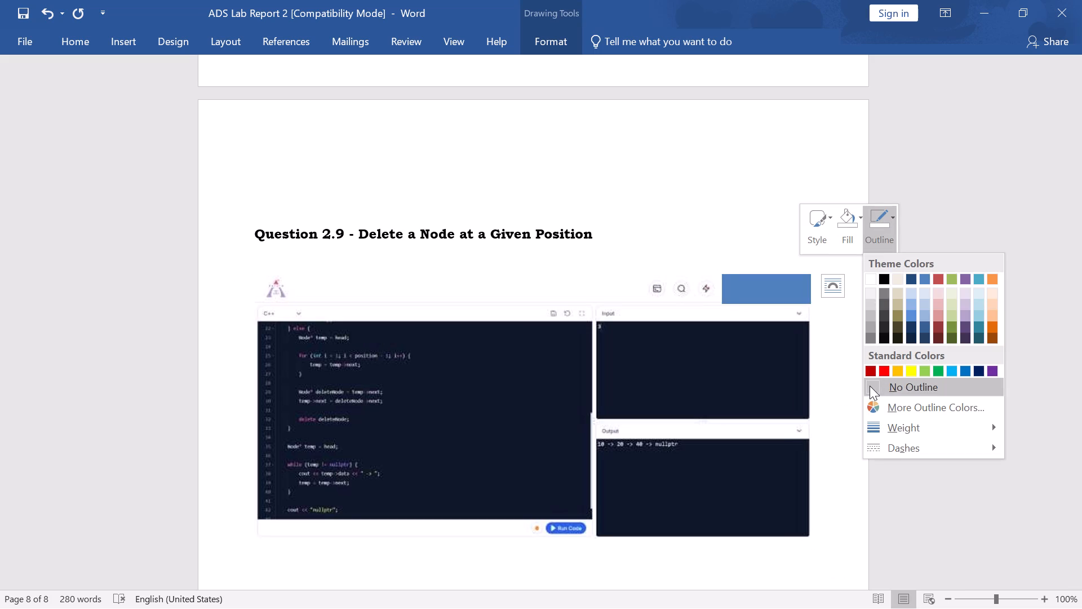
# Fill the Question 2.9 account rectangle with the picture file WhatsApp Image 2026-11-03 at 10.02.24 PM, and deselect it.
pyautogui.click(850, 223)
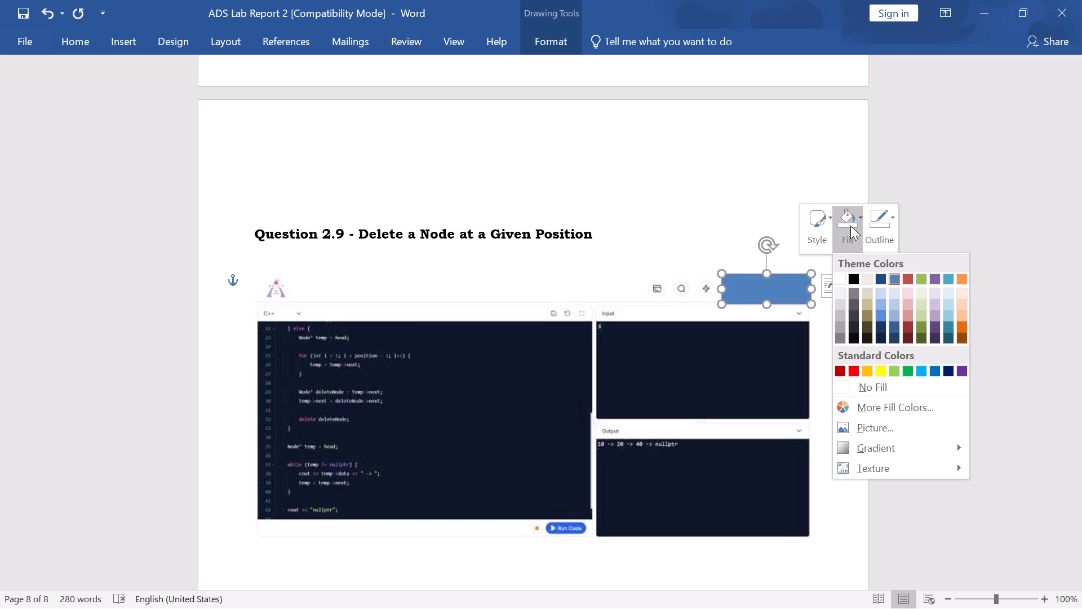
pyautogui.click(844, 389)
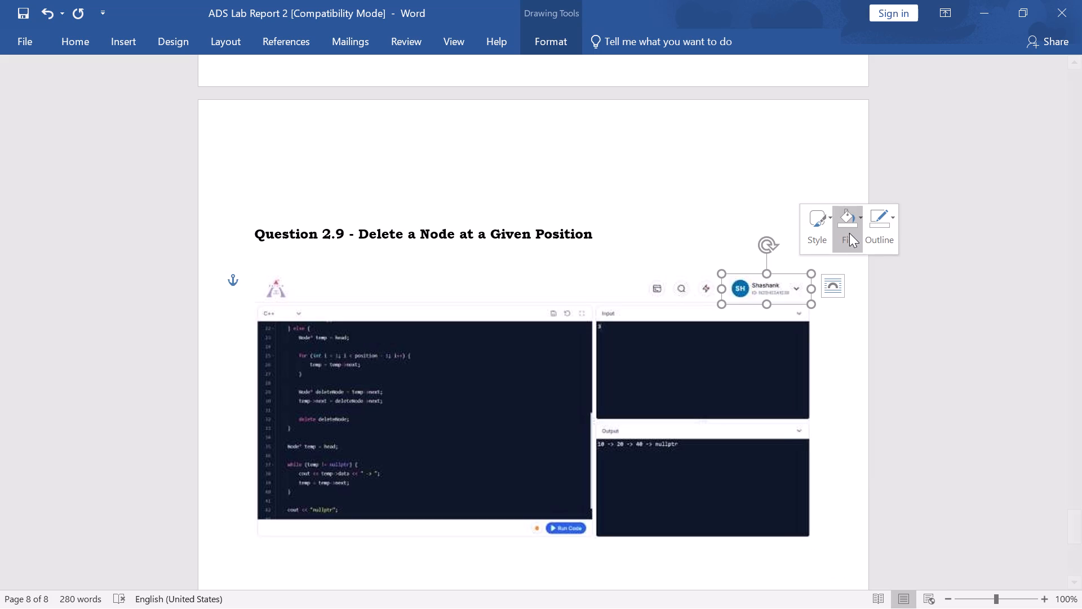
pyautogui.click(849, 232)
pyautogui.click(846, 426)
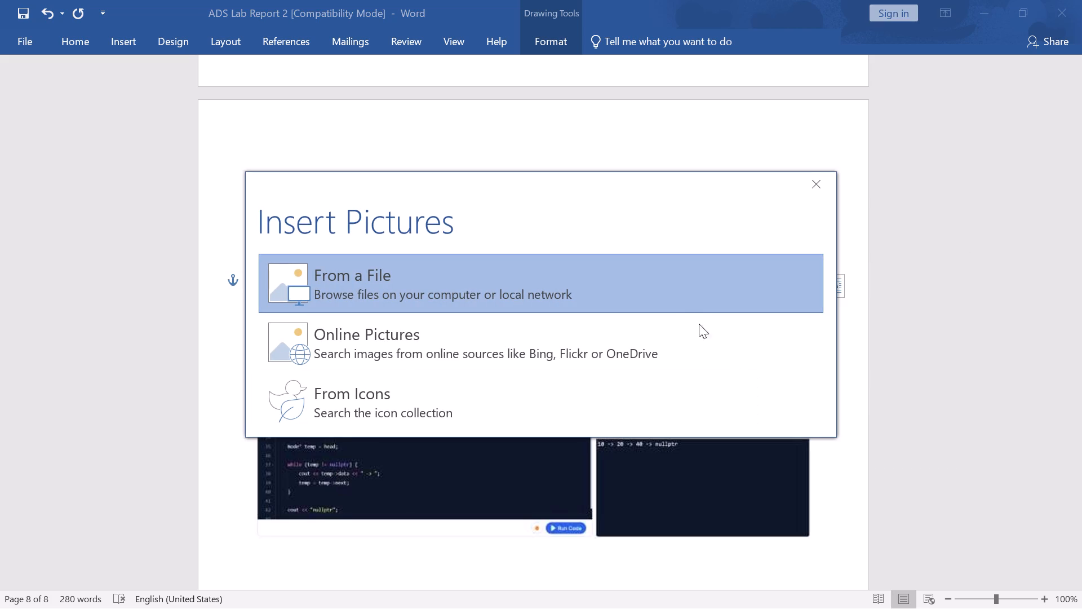
pyautogui.click(678, 279)
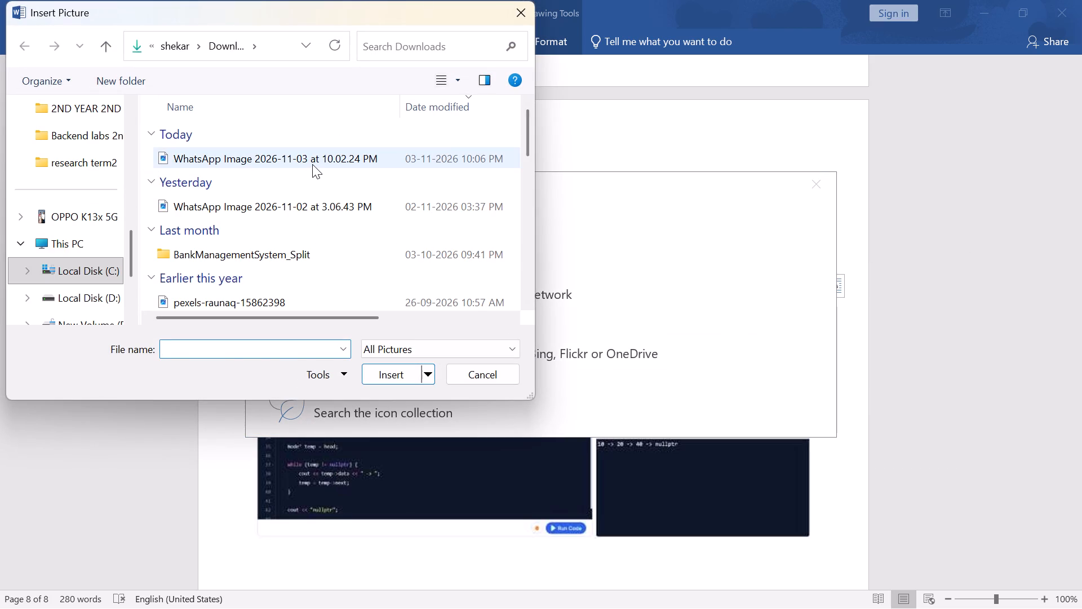
pyautogui.doubleClick(312, 162)
pyautogui.click(600, 197)
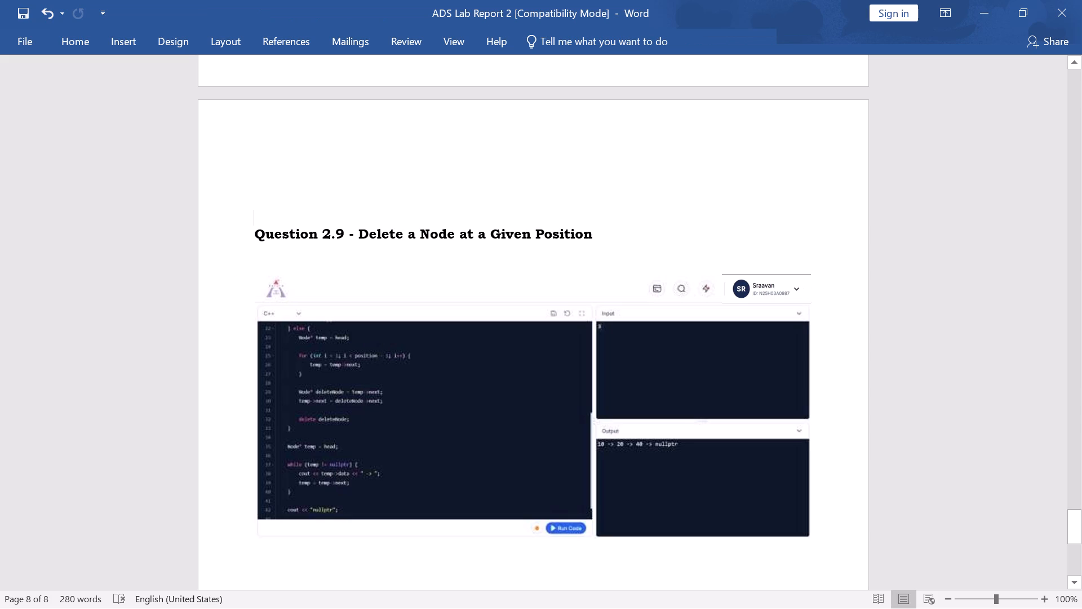
# Shorten the Question 2.9 account picture slightly by lowering its top edge, and deselect it.
pyautogui.click(752, 283)
pyautogui.click(765, 276)
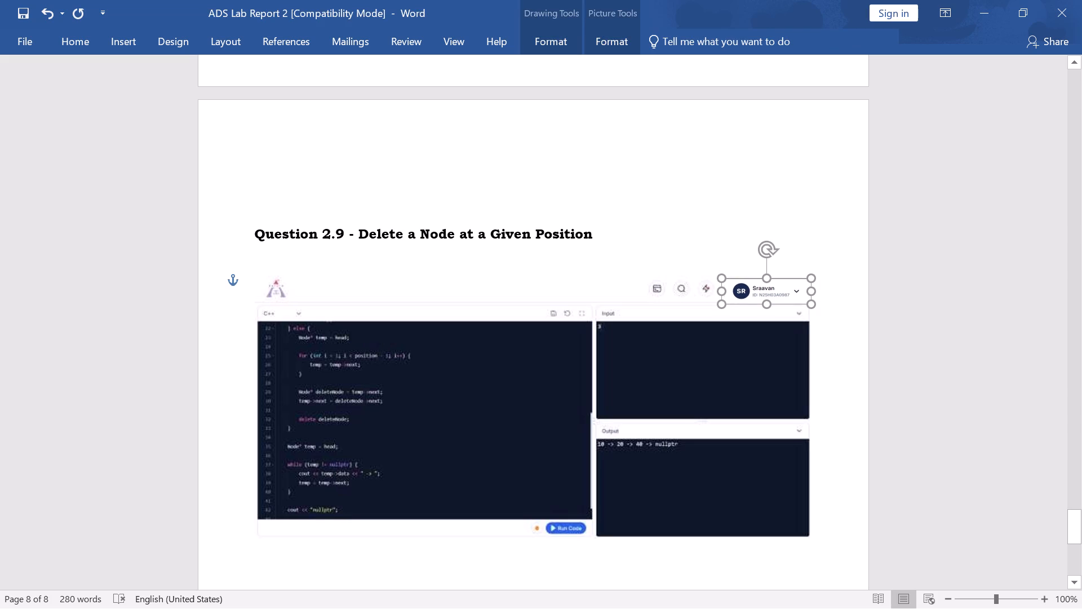
pyautogui.click(721, 237)
# Shorten the Question 2.8 account picture slightly by lowering its top edge, and deselect it.
pyautogui.scroll(1, 721, 237)
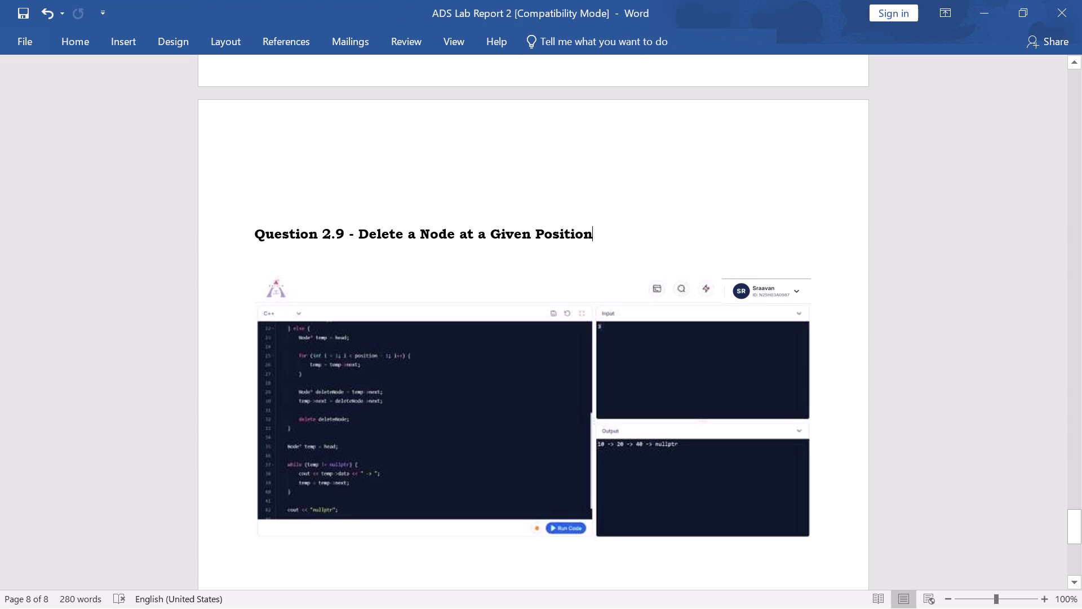
pyautogui.scroll(4, 721, 237)
pyautogui.click(750, 231)
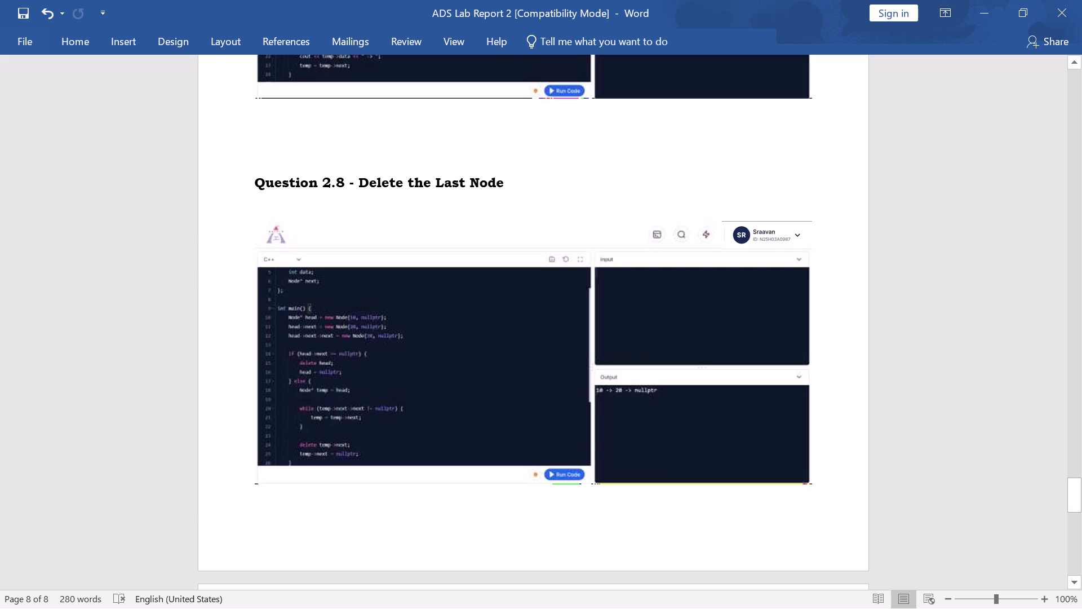
pyautogui.doubleClick(766, 222)
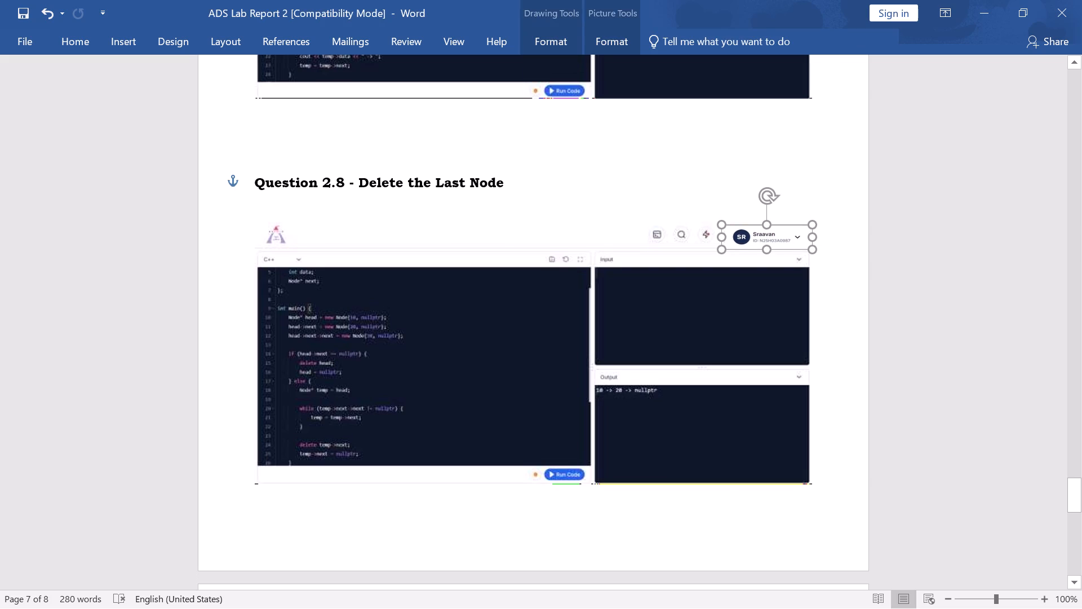
pyautogui.click(721, 179)
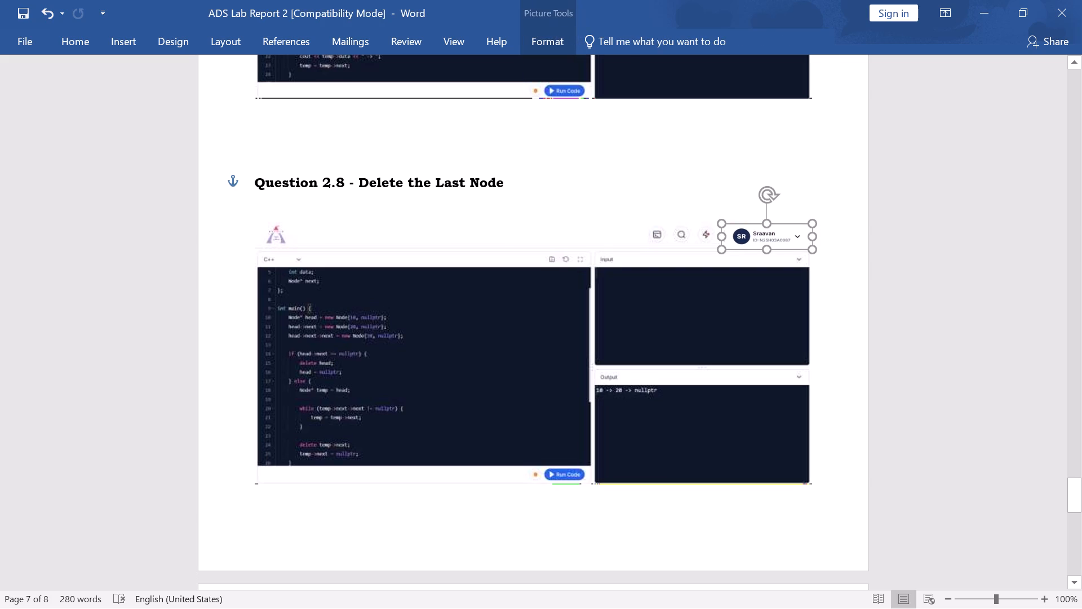
# Shorten the Question 2.7 account picture slightly by lowering its top edge, and deselect it.
pyautogui.scroll(3, 721, 179)
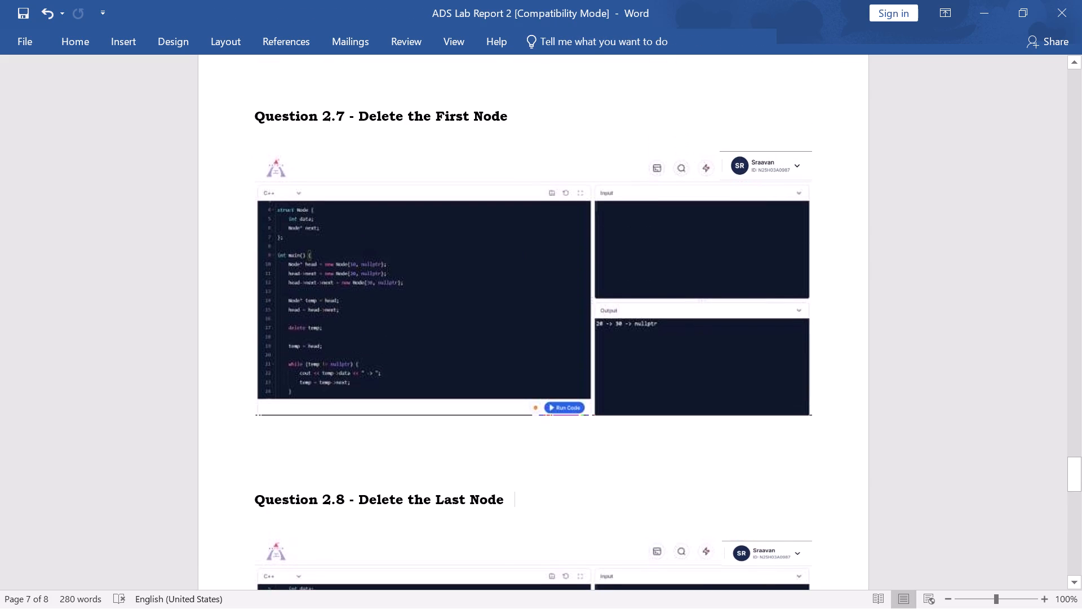
pyautogui.click(755, 161)
pyautogui.click(765, 152)
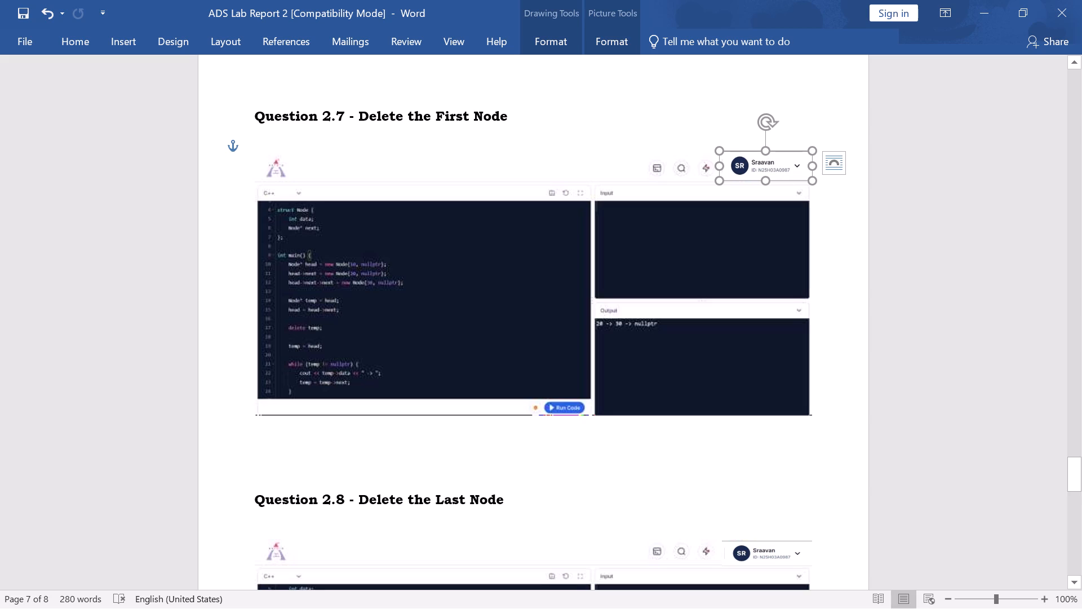
pyautogui.click(700, 111)
# Draw a rectangle covering the account details in the header of the Question 2.10 screenshot, reaching the screenshot's outer edge.
pyautogui.scroll(-1, 700, 111)
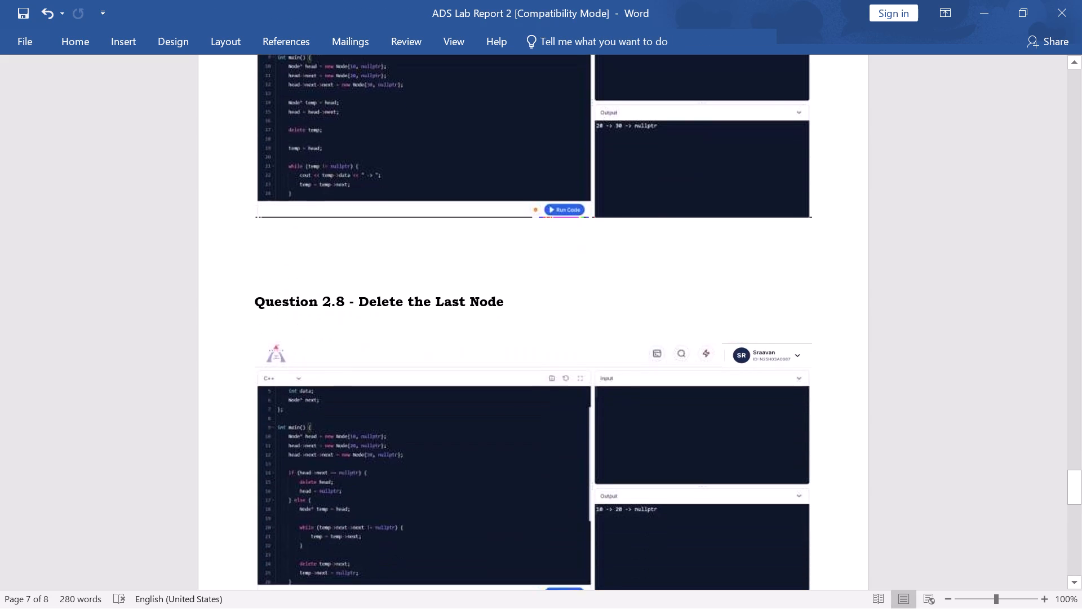
pyautogui.scroll(-4, 700, 111)
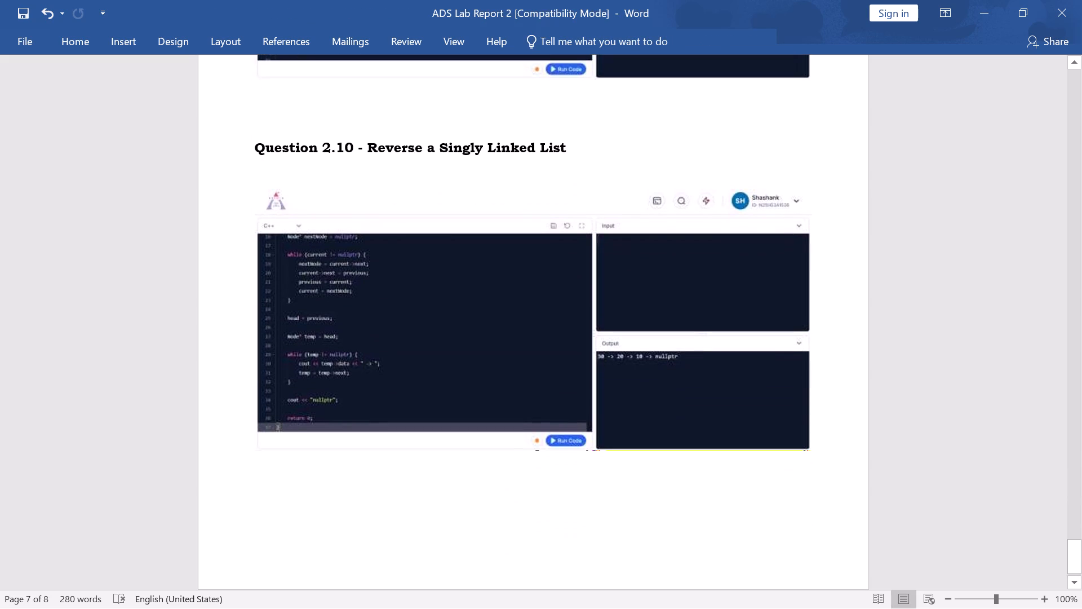
pyautogui.click(755, 248)
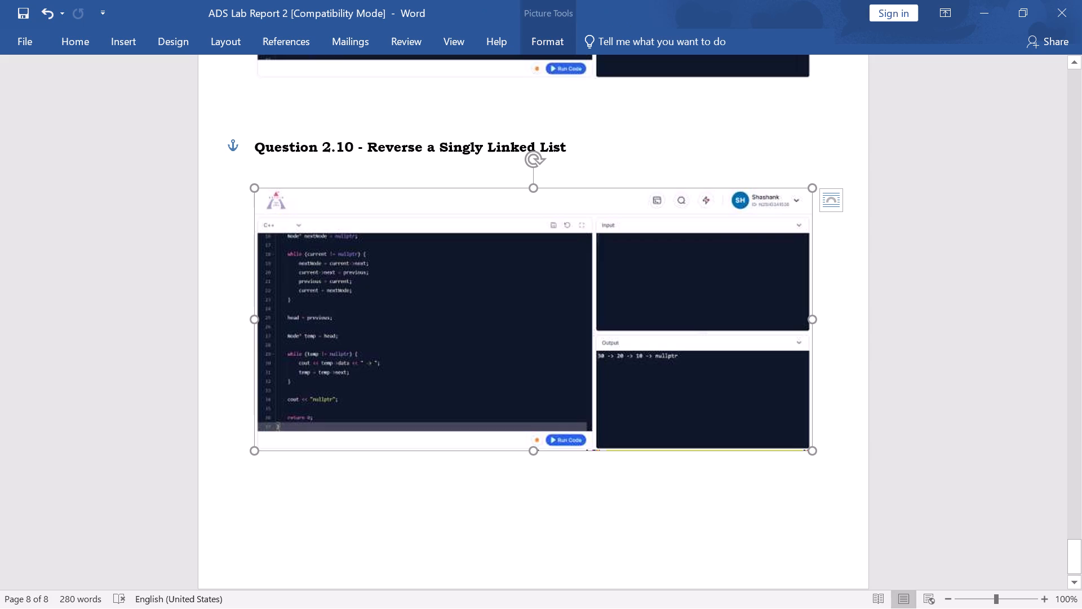
pyautogui.click(133, 37)
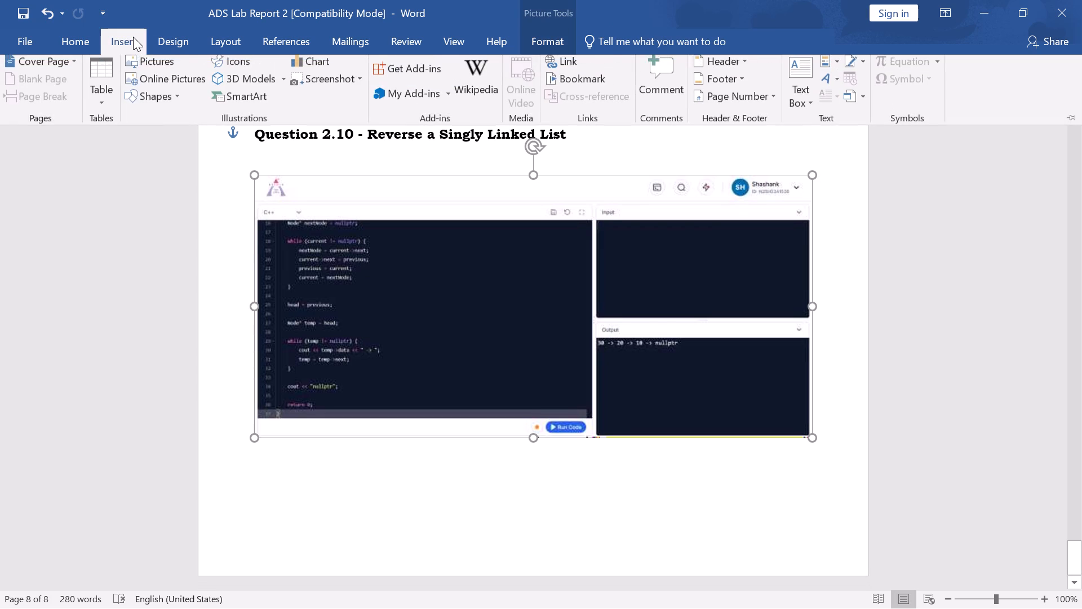
pyautogui.click(169, 99)
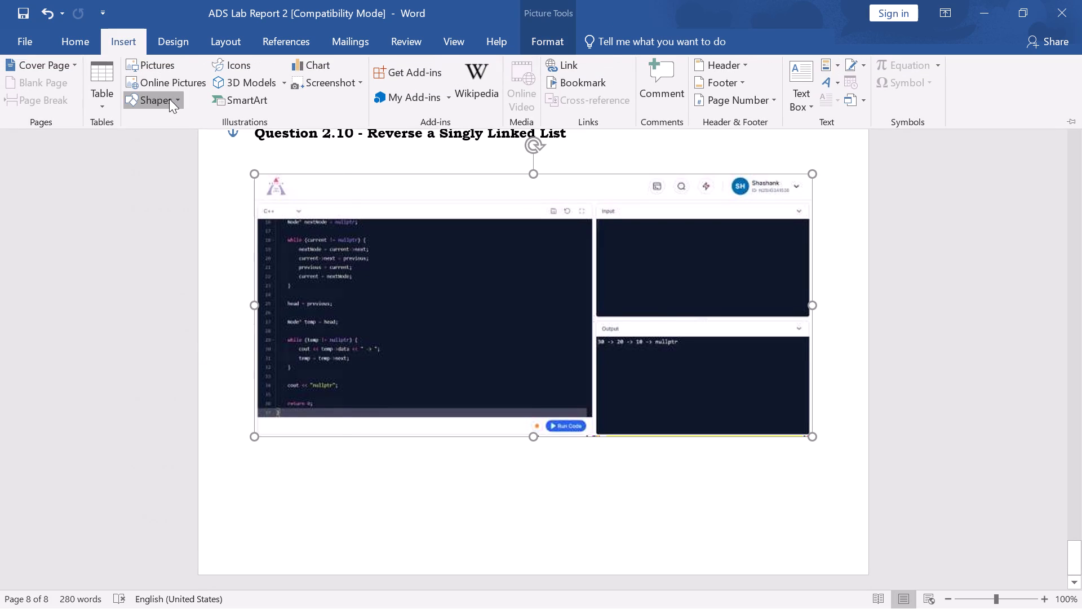
pyautogui.click(183, 134)
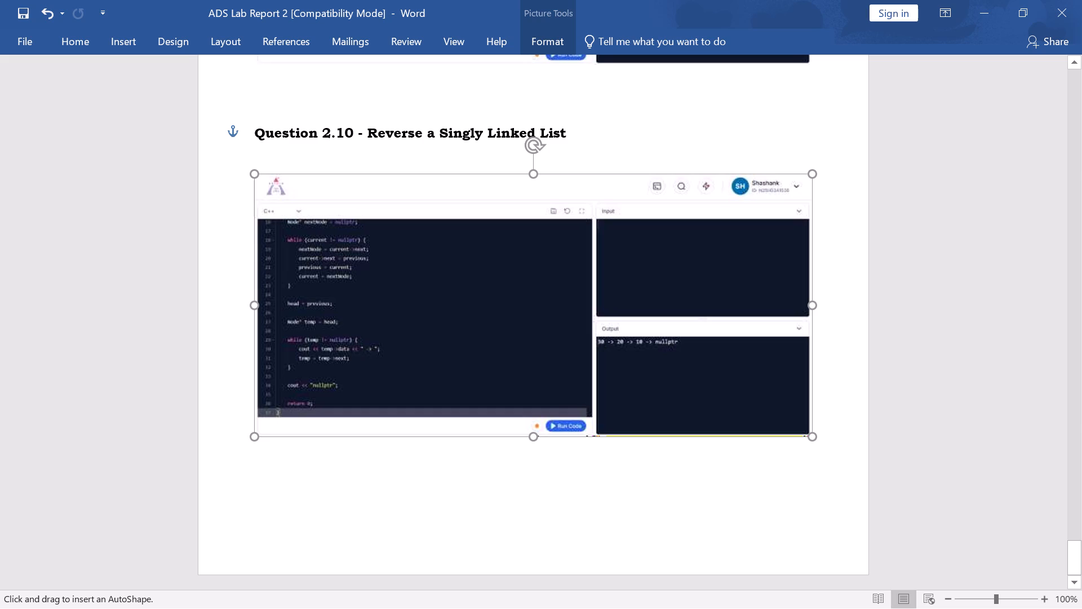
pyautogui.moveTo(721, 172); pyautogui.dragTo(750, 191)
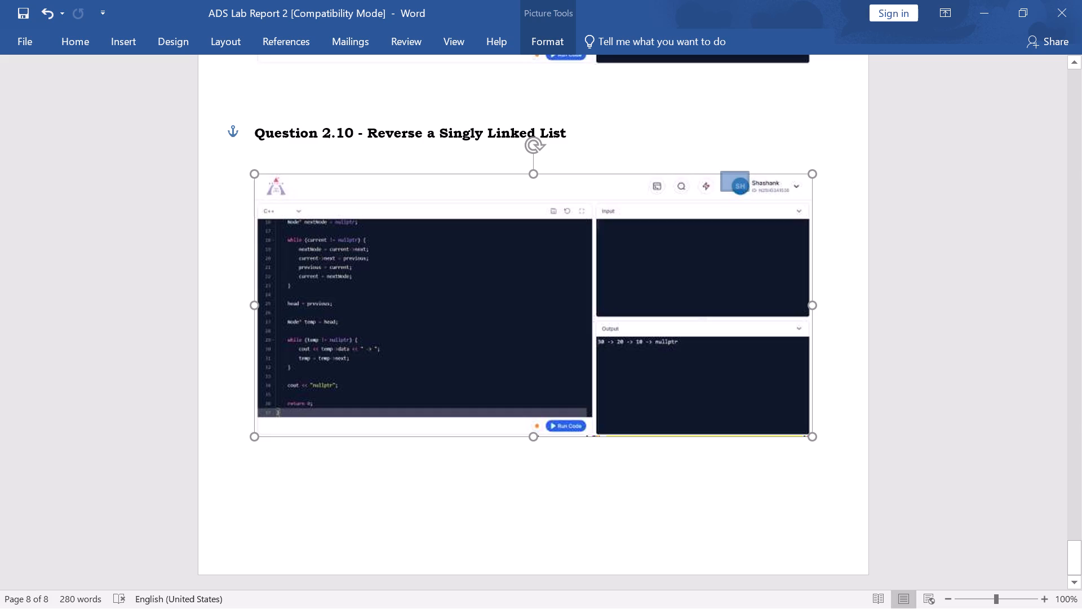
pyautogui.moveTo(750, 191); pyautogui.dragTo(812, 201)
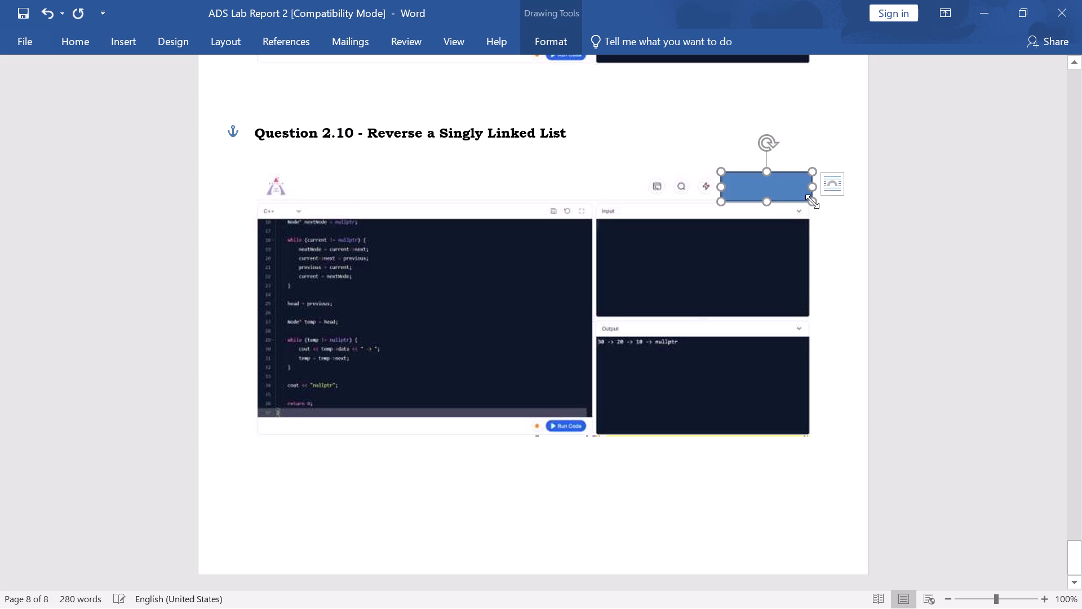
# Remove the outline from the Question 2.10 account rectangle.
pyautogui.rightClick(793, 196)
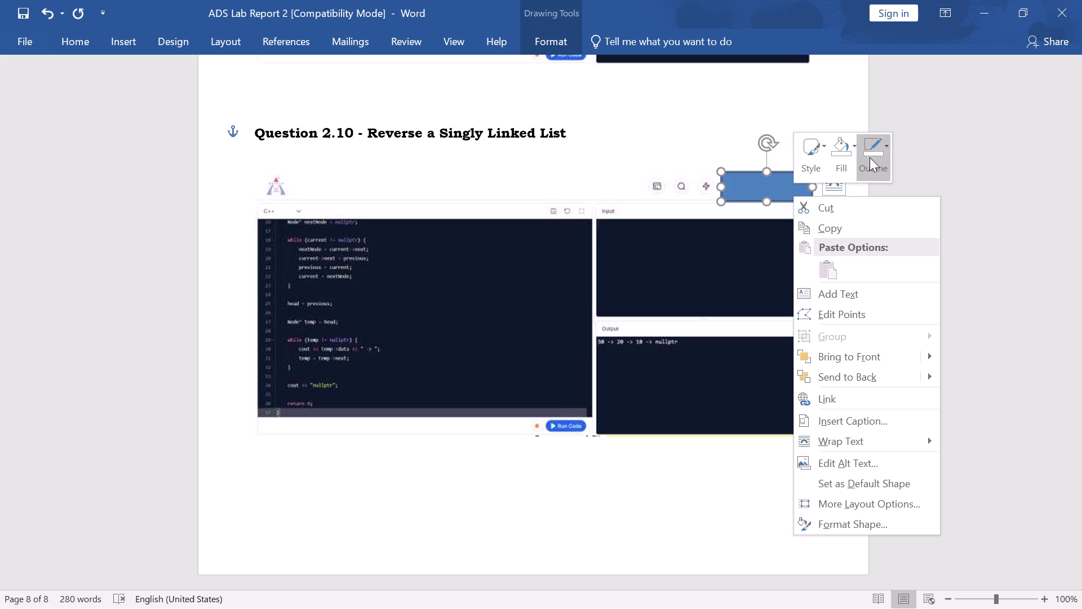
pyautogui.click(871, 156)
pyautogui.click(861, 317)
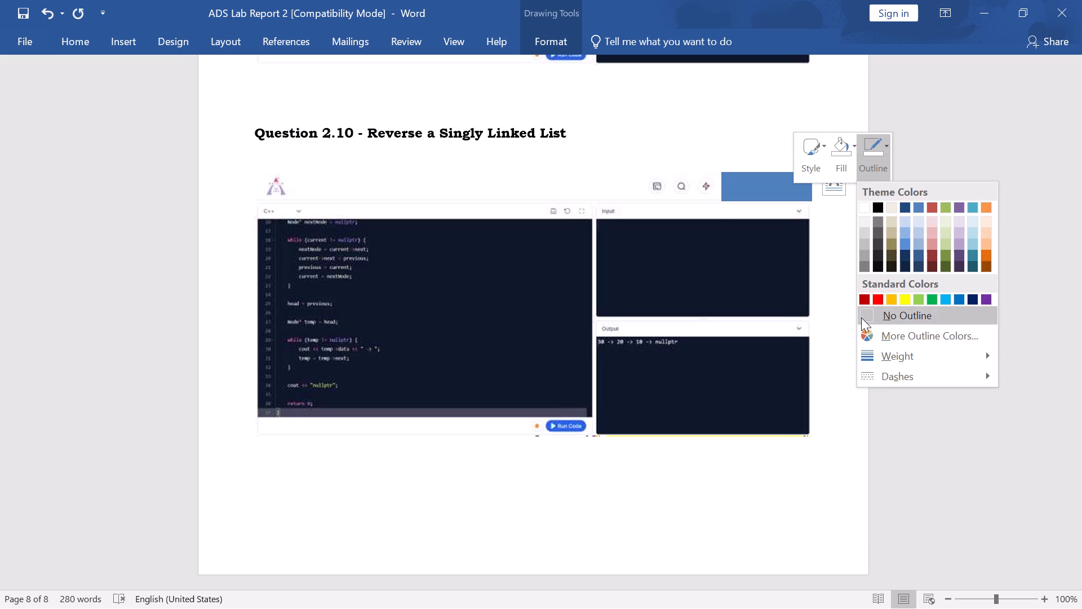
# Fill the Question 2.10 account rectangle with the picture WhatsApp Image 2026-11-03 at 10.02.24 PM from Downloads, and deselect it.
pyautogui.click(830, 152)
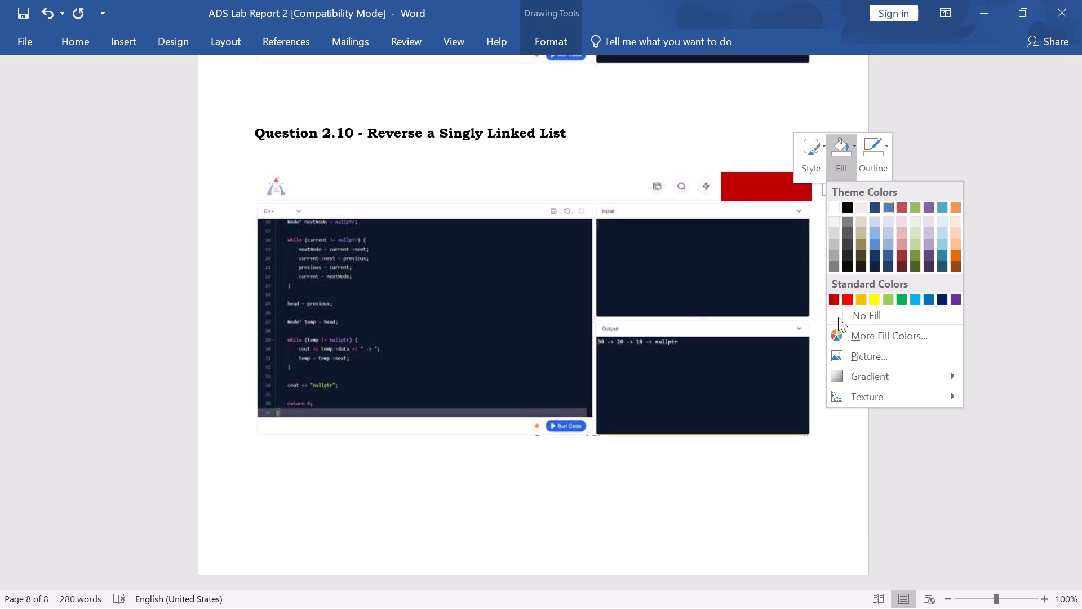
pyautogui.click(837, 324)
pyautogui.click(844, 145)
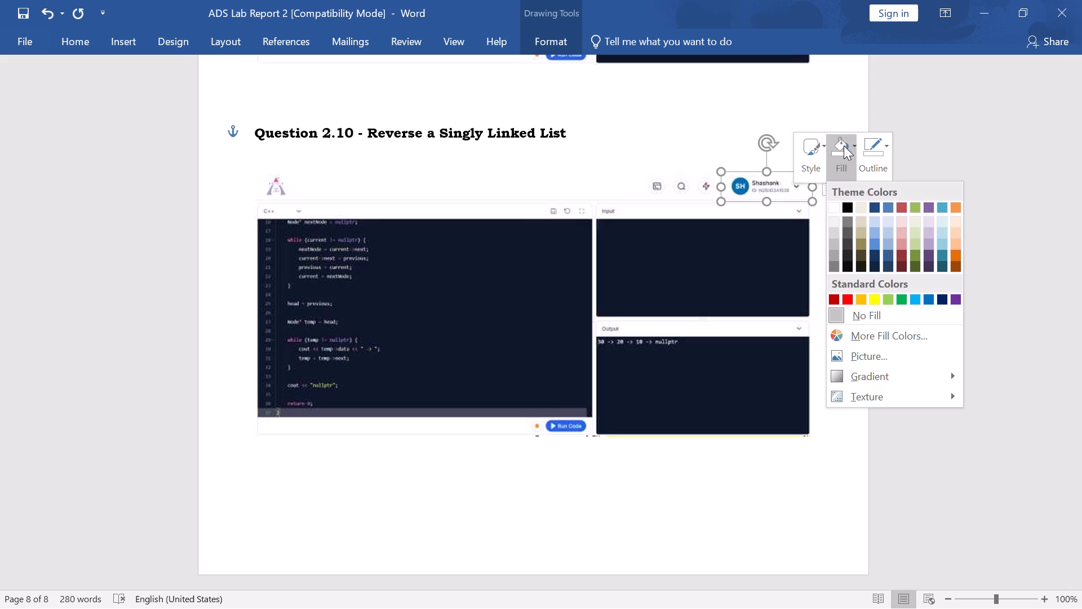
pyautogui.click(859, 347)
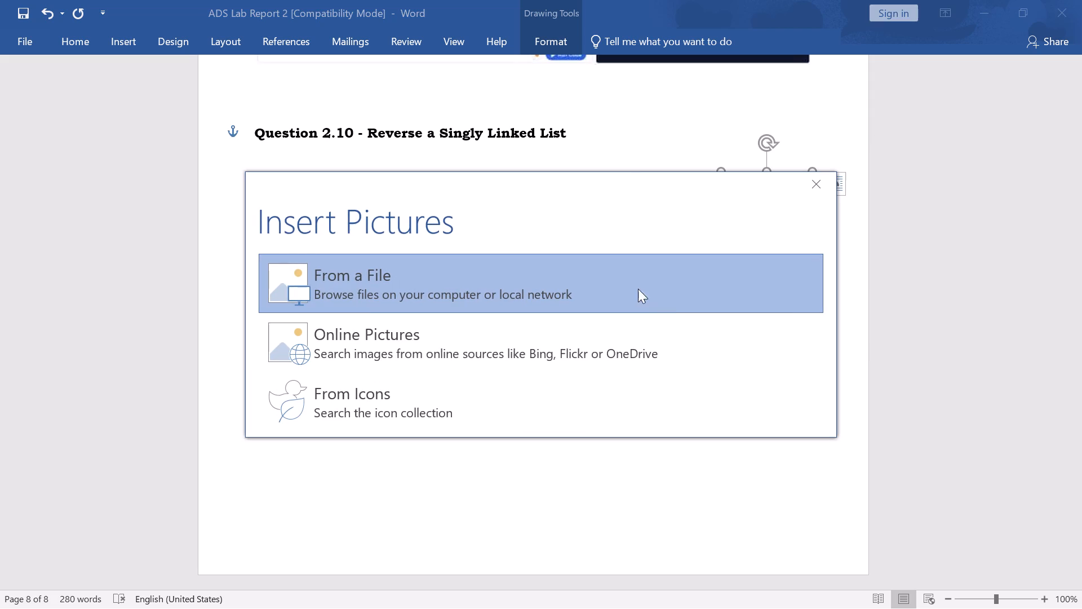
pyautogui.click(632, 282)
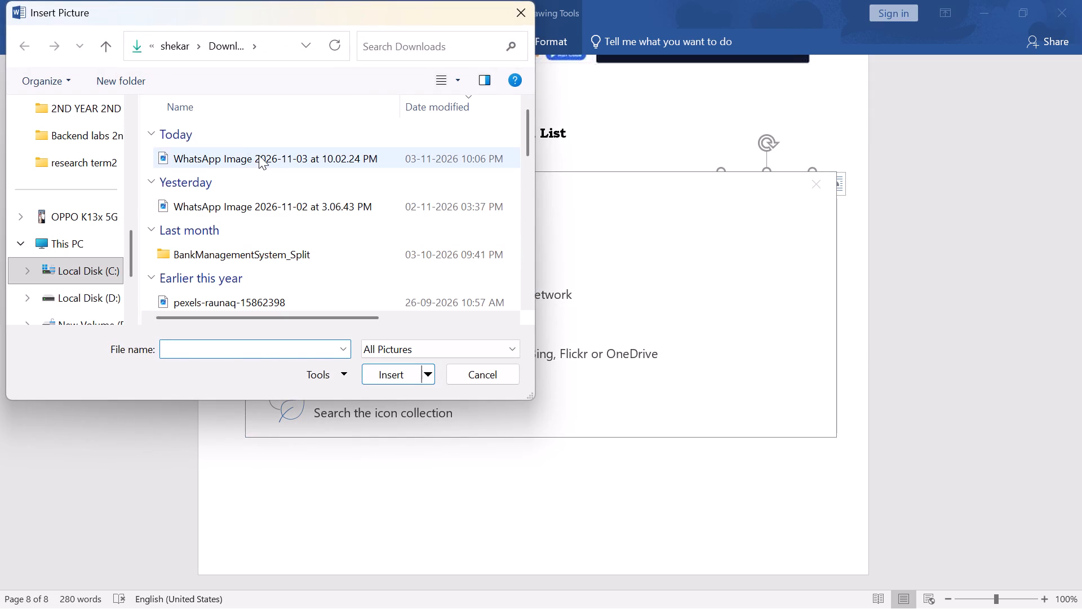
pyautogui.click(259, 155)
pyautogui.click(330, 160)
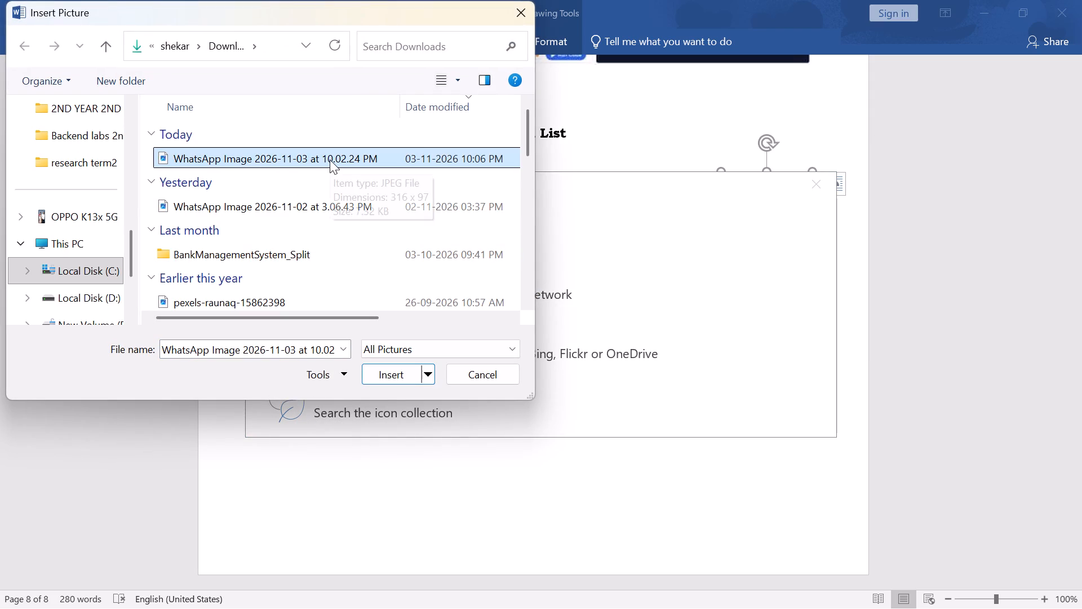
pyautogui.doubleClick(330, 160)
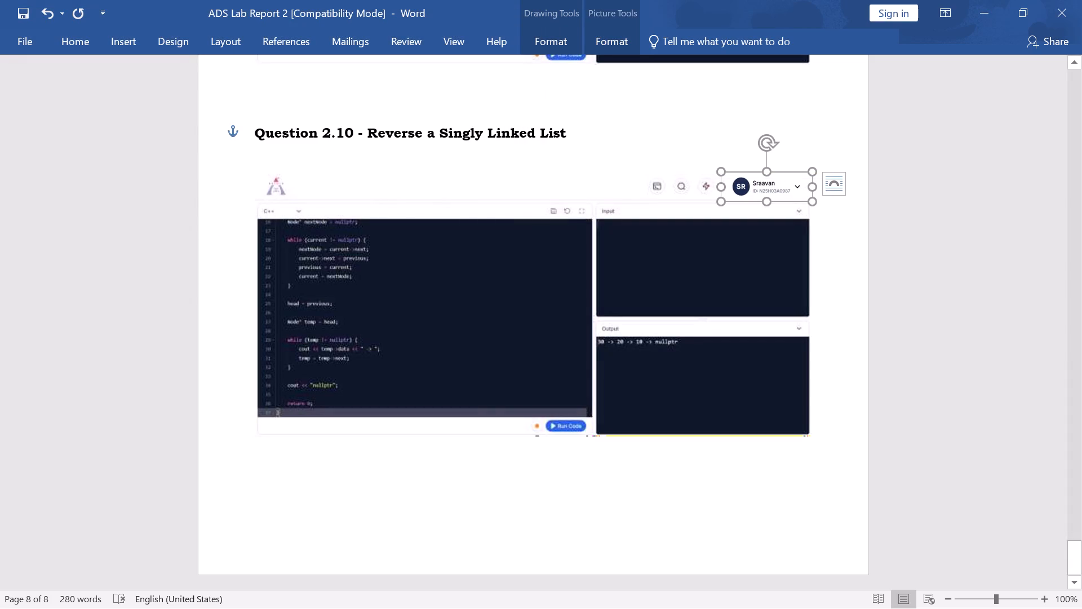
pyautogui.click(831, 224)
# Nudge the Question 2.10 account picture slightly left to line up with the screenshot's outer edge, and deselect it.
pyautogui.click(762, 182)
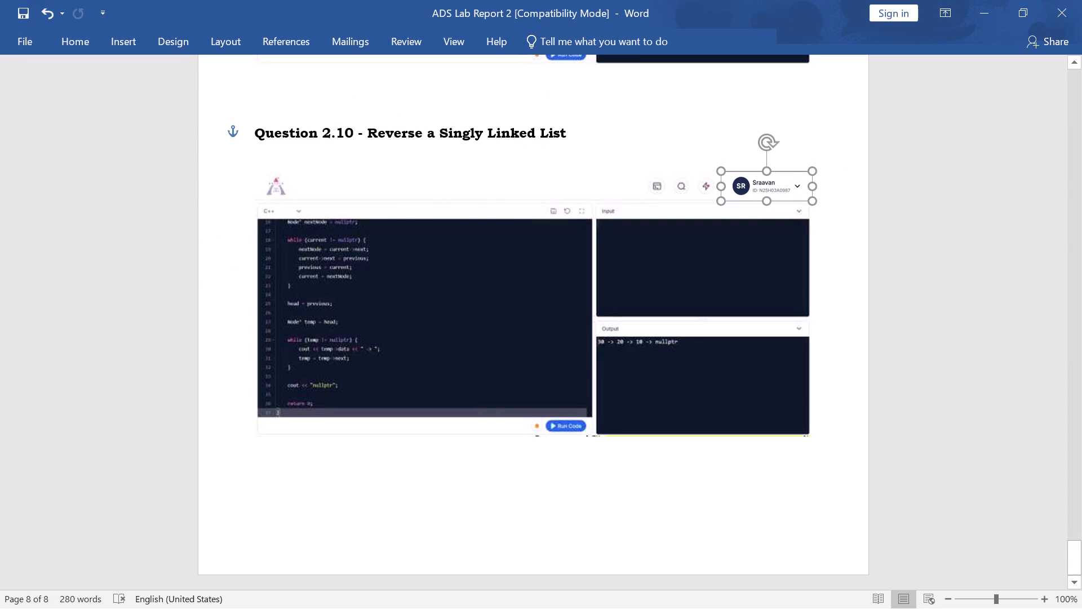
pyautogui.click(839, 233)
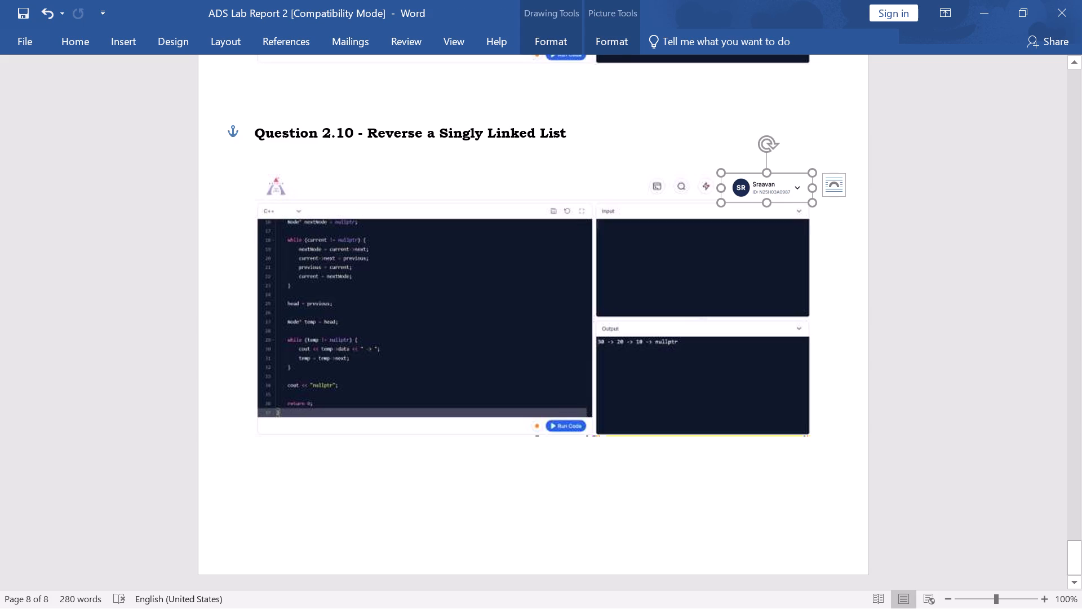
pyautogui.click(771, 183)
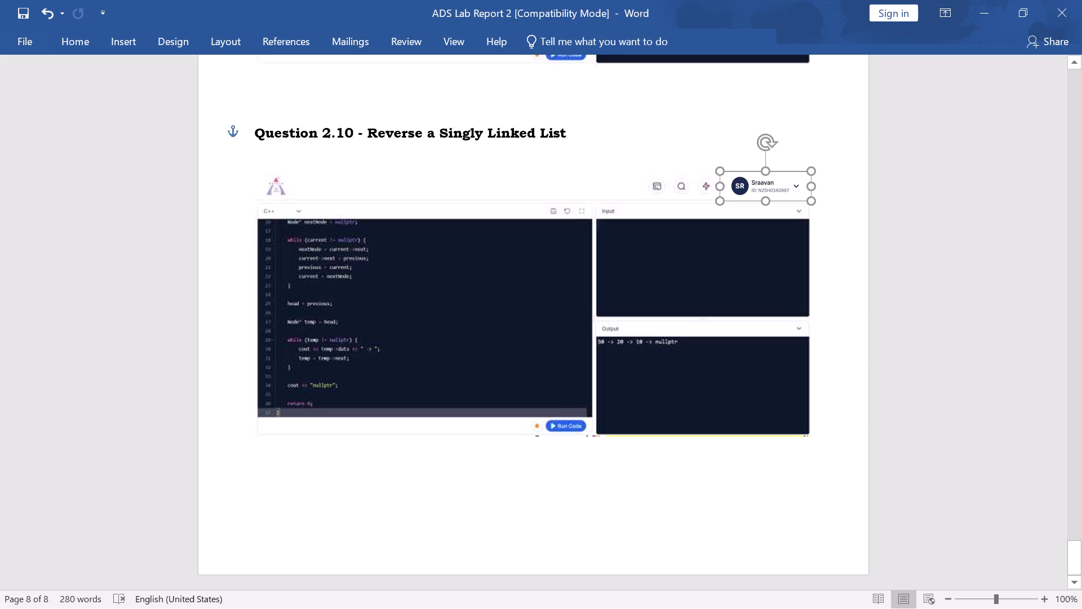
pyautogui.click(836, 239)
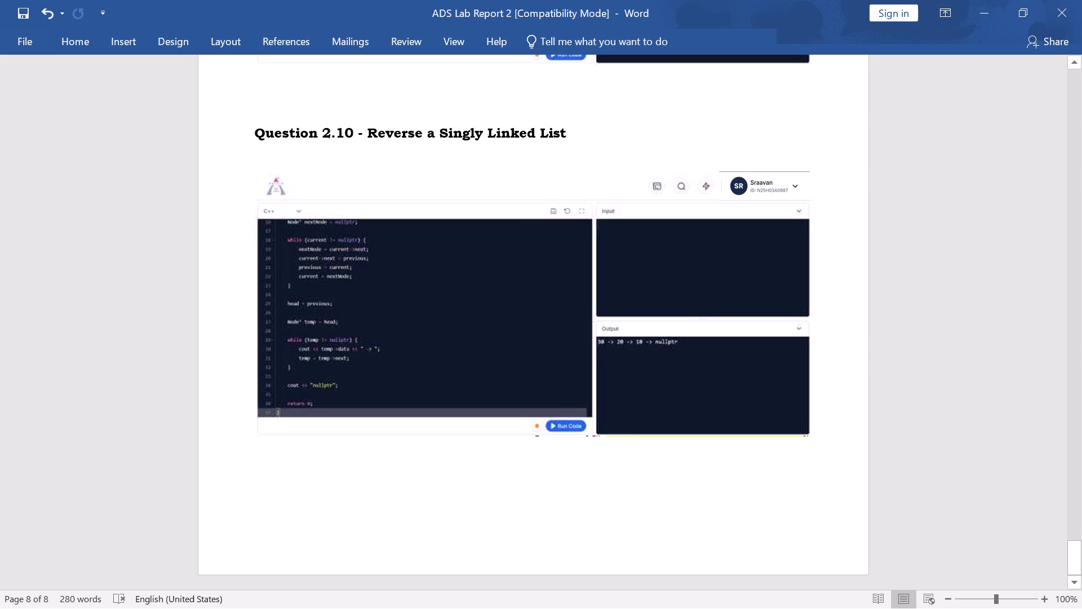
pyautogui.click(764, 183)
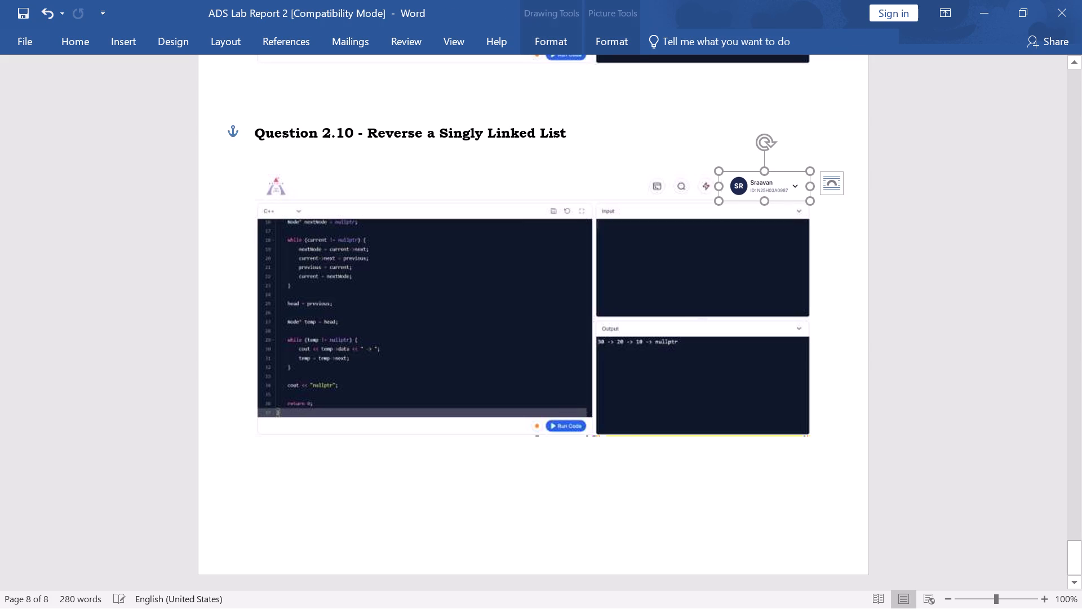
pyautogui.click(828, 225)
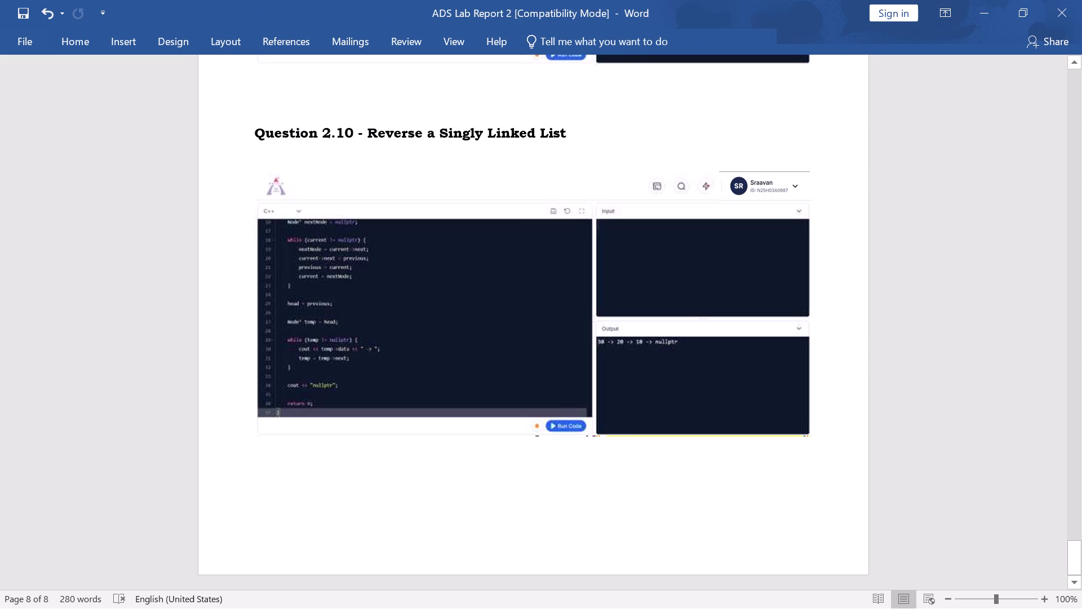
# Review the replaced account details in the report's screenshots, going from Question 2.10 back to the title page.
pyautogui.scroll(7, 828, 225)
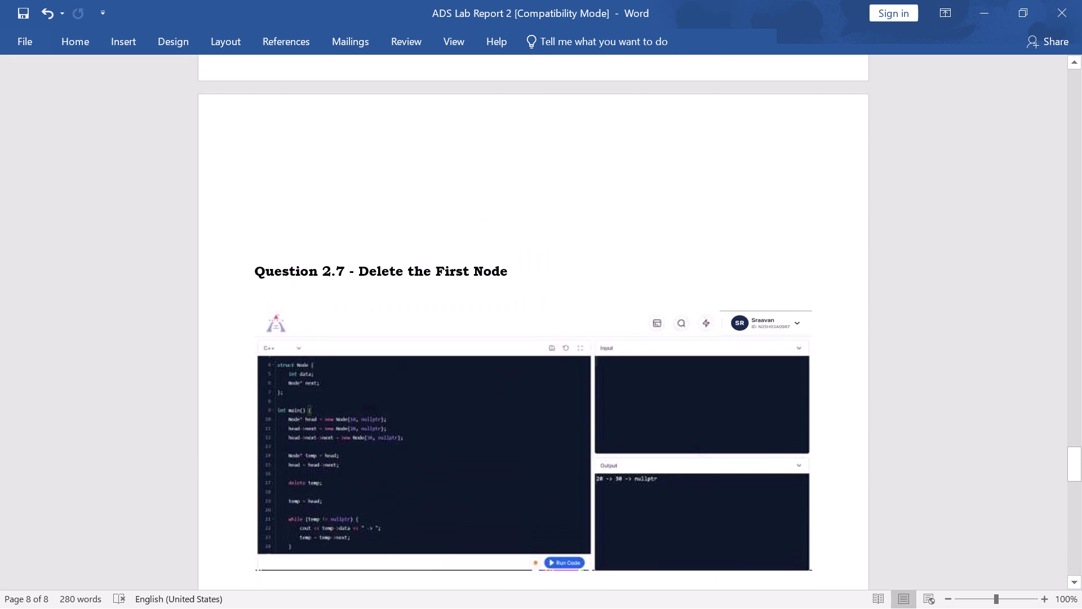
pyautogui.scroll(8, 828, 225)
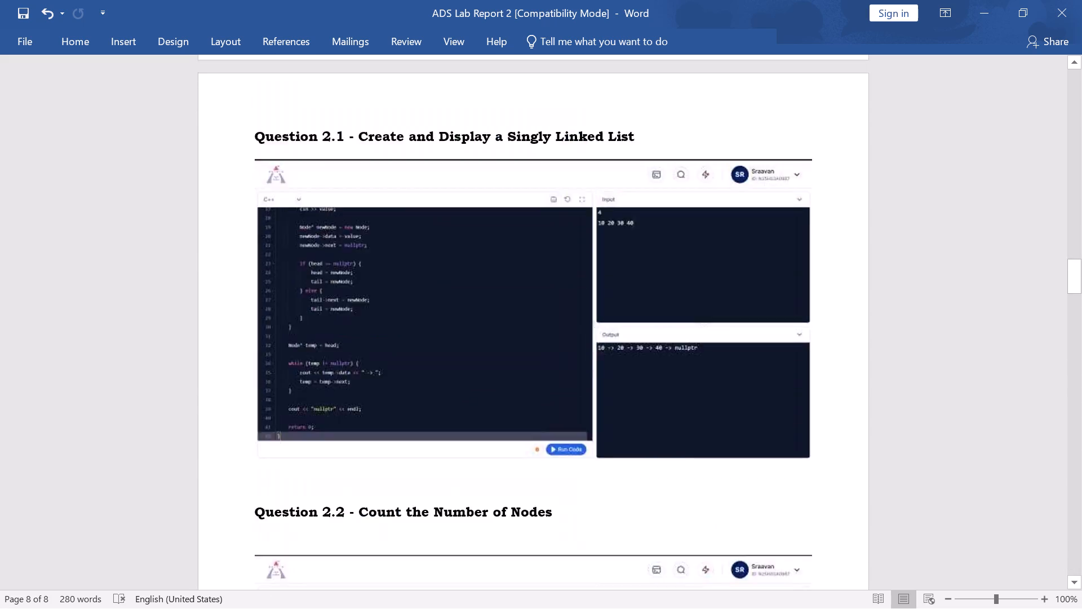
pyautogui.scroll(13, 828, 225)
pyautogui.scroll(-1, 828, 225)
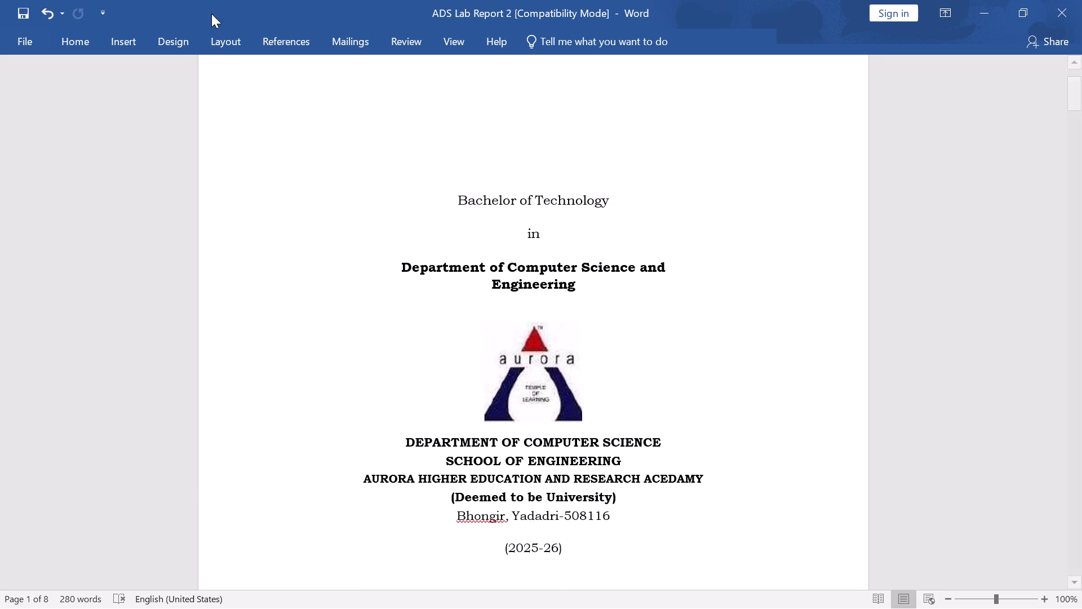
# Set up a copy of the report for saving in the Downloads folder in PDF format.
pyautogui.click(33, 34)
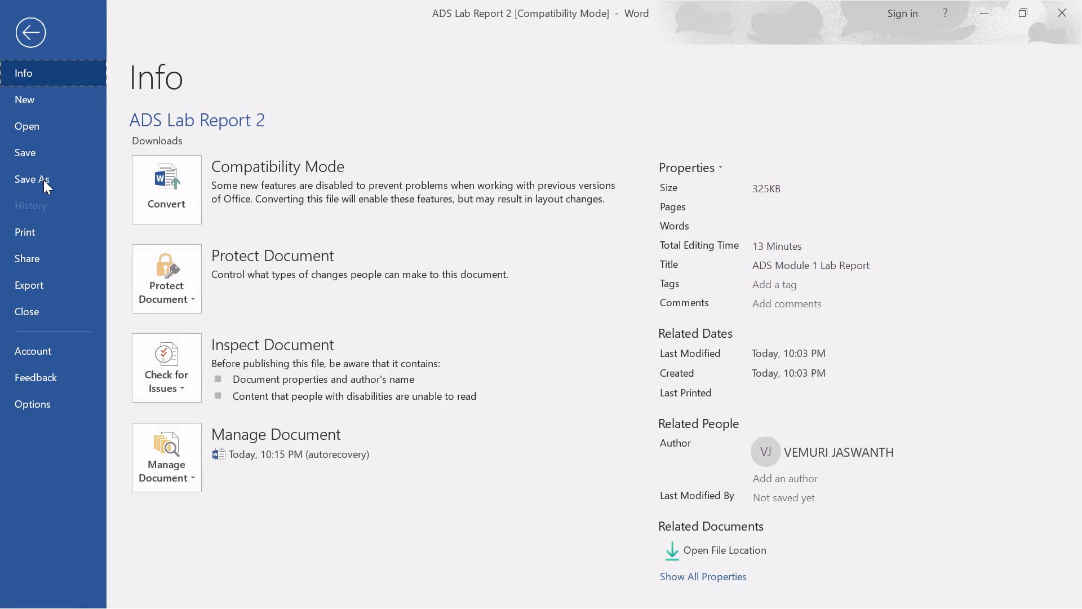
pyautogui.click(44, 183)
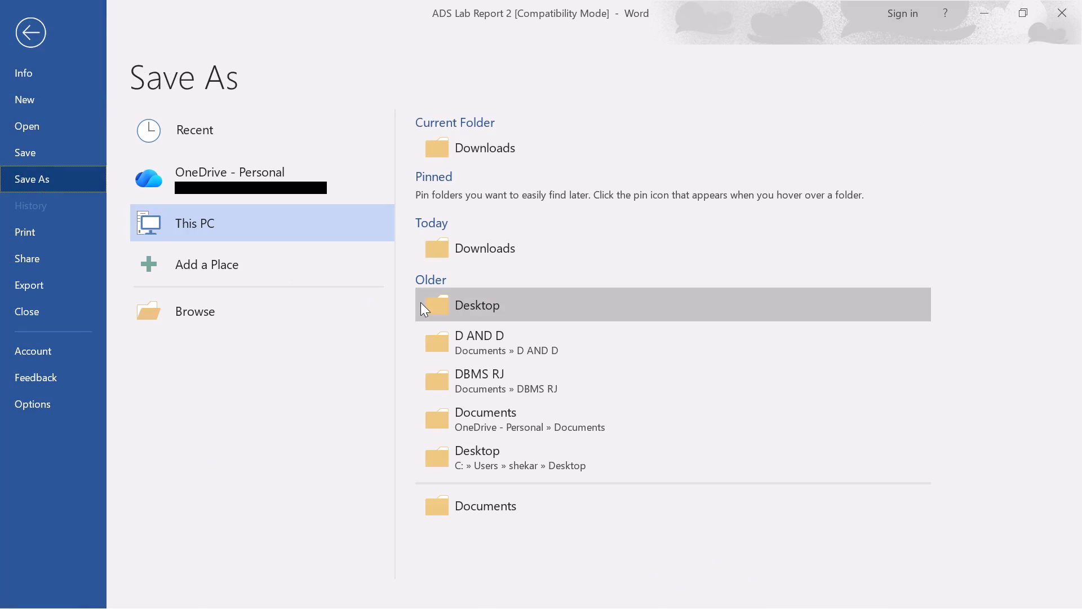
pyautogui.click(504, 143)
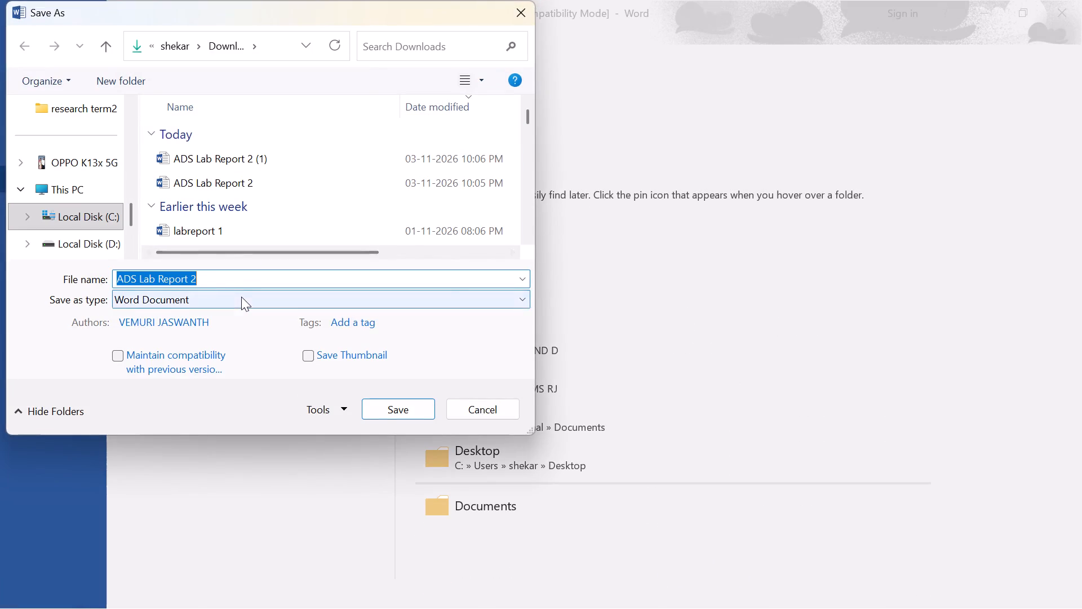
pyautogui.click(241, 297)
pyautogui.click(143, 407)
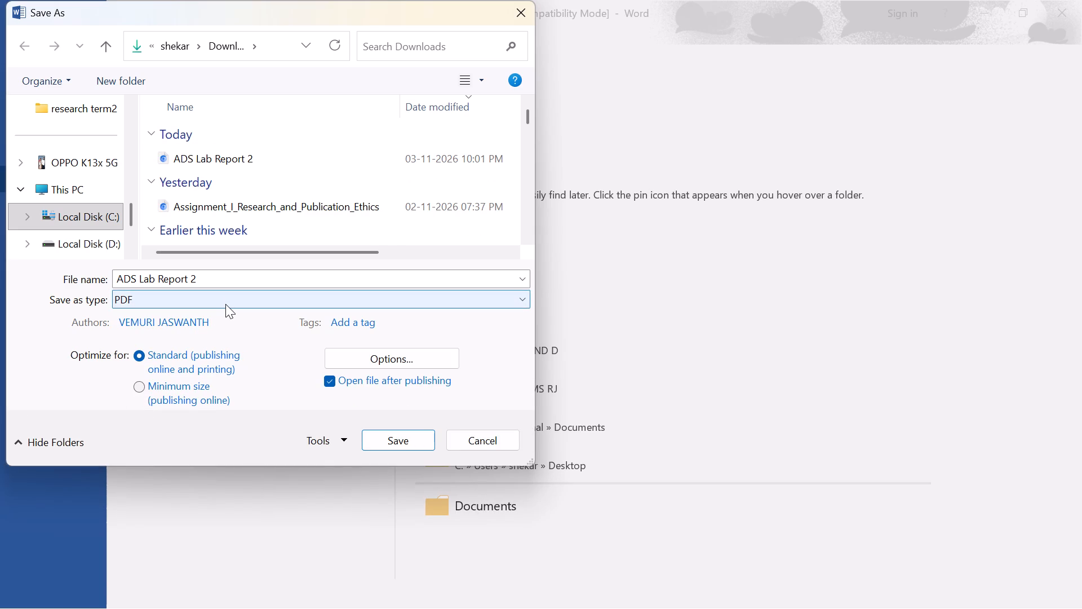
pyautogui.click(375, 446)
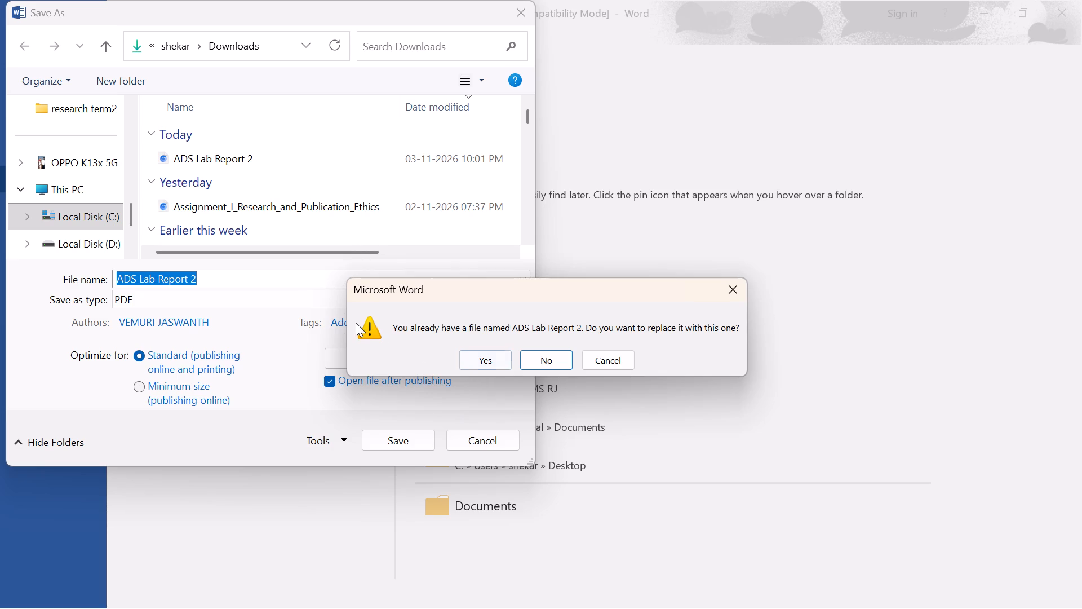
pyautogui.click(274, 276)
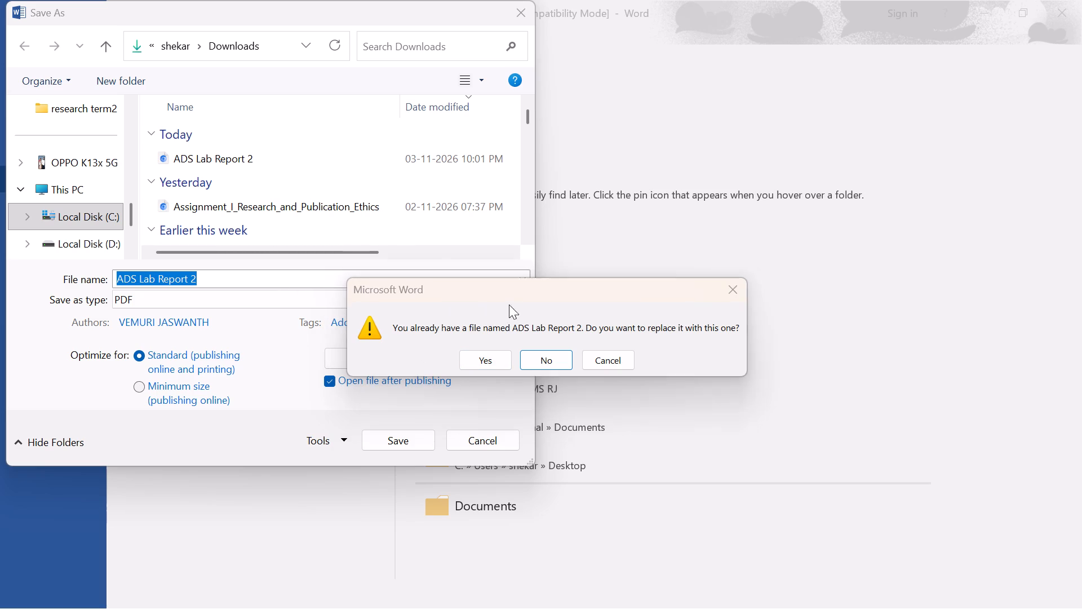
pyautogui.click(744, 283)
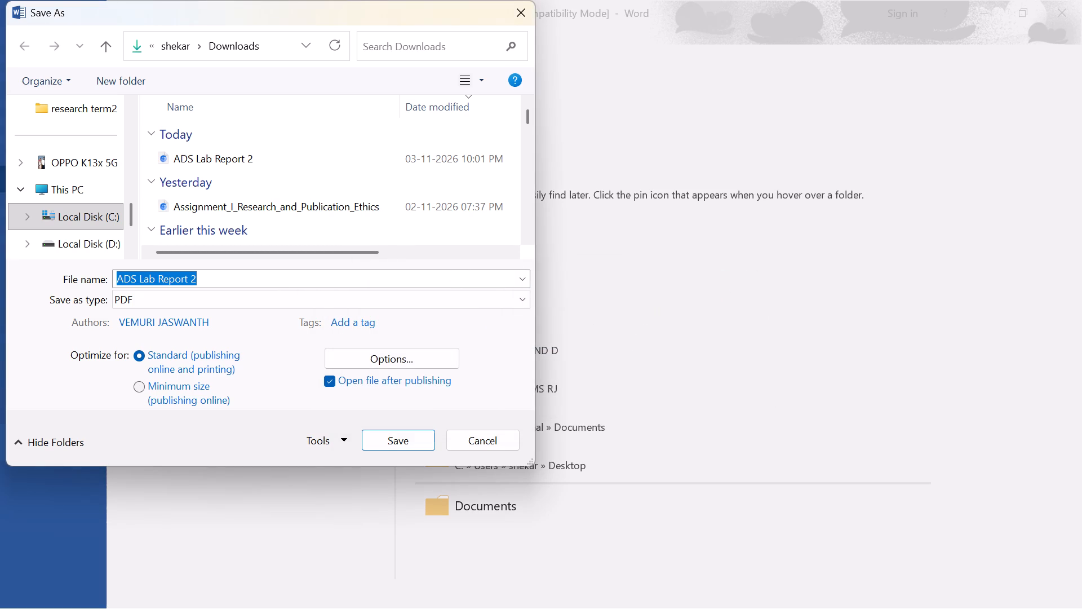
# Name the PDF copy "ADS Lab Report 2 sraavan" and save it in the Downloads folder.
pyautogui.click(432, 277)
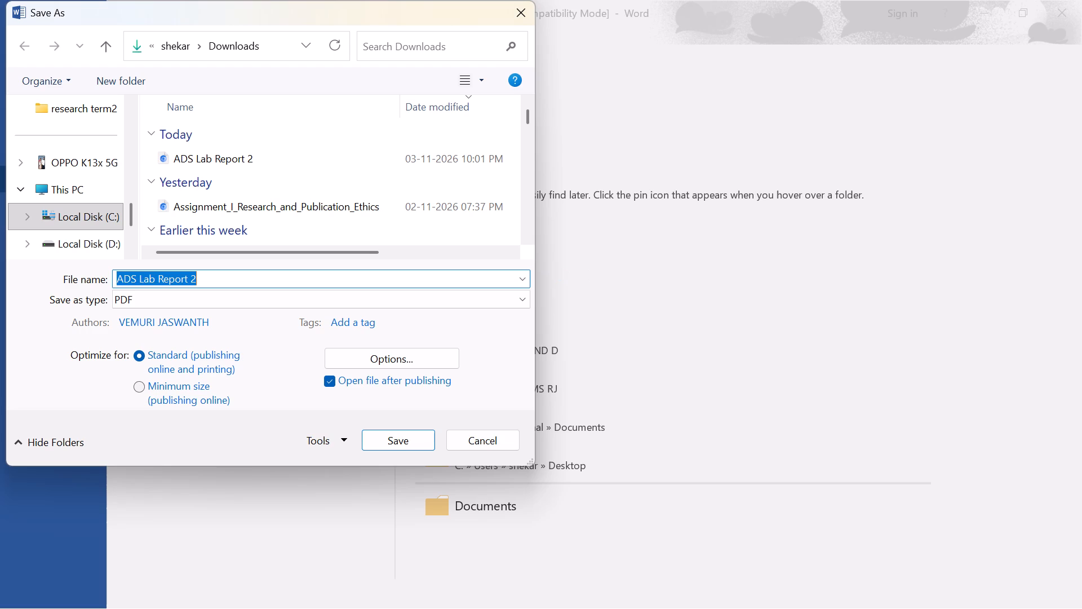
pyautogui.click(432, 277)
pyautogui.press('space')
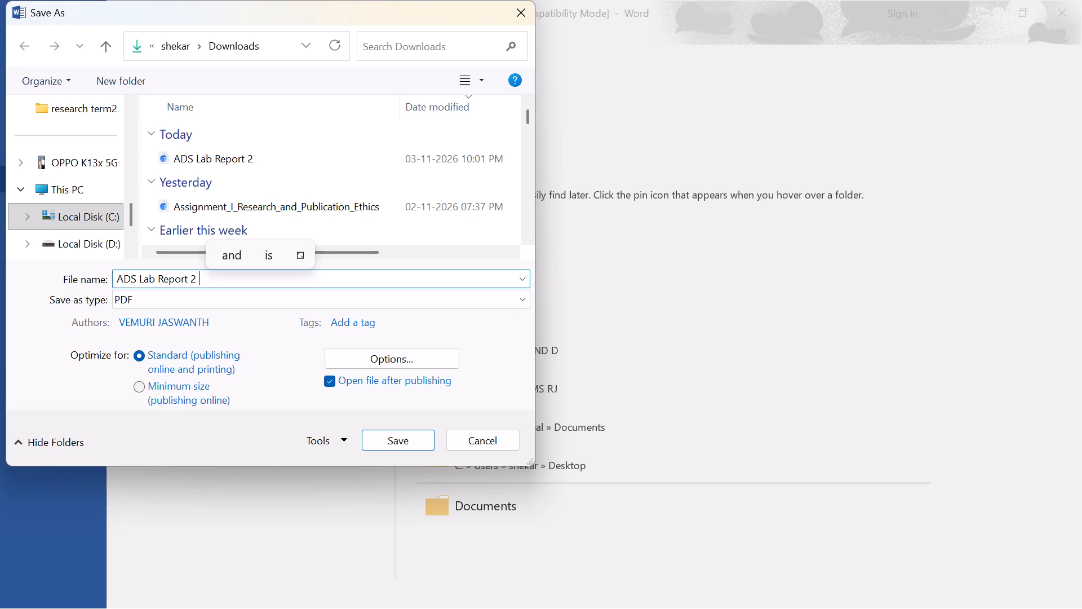
pyautogui.write('sraavan')
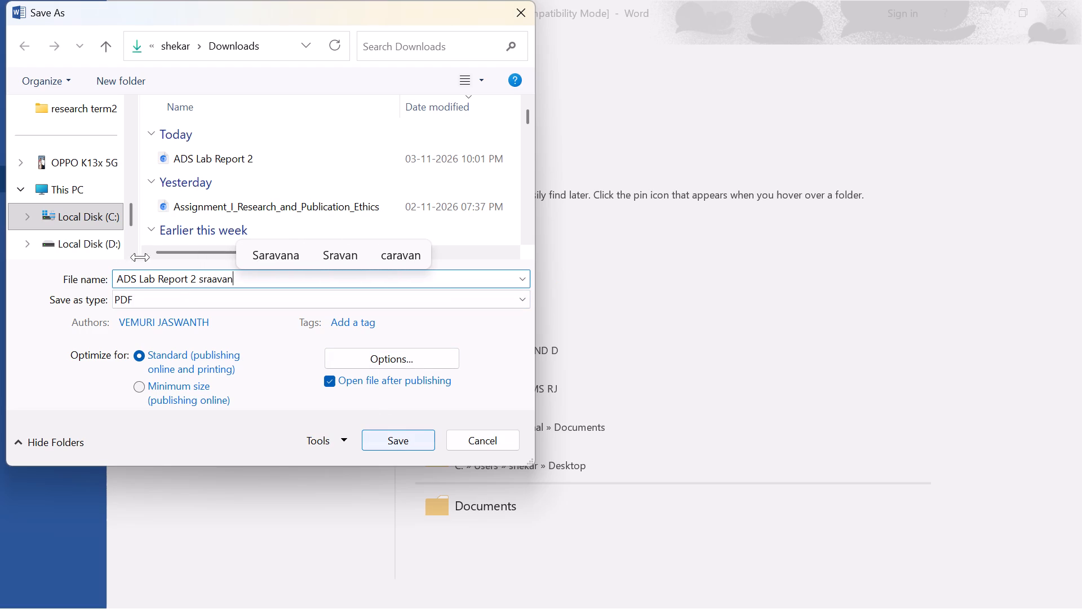
pyautogui.scroll(1, 75, 173)
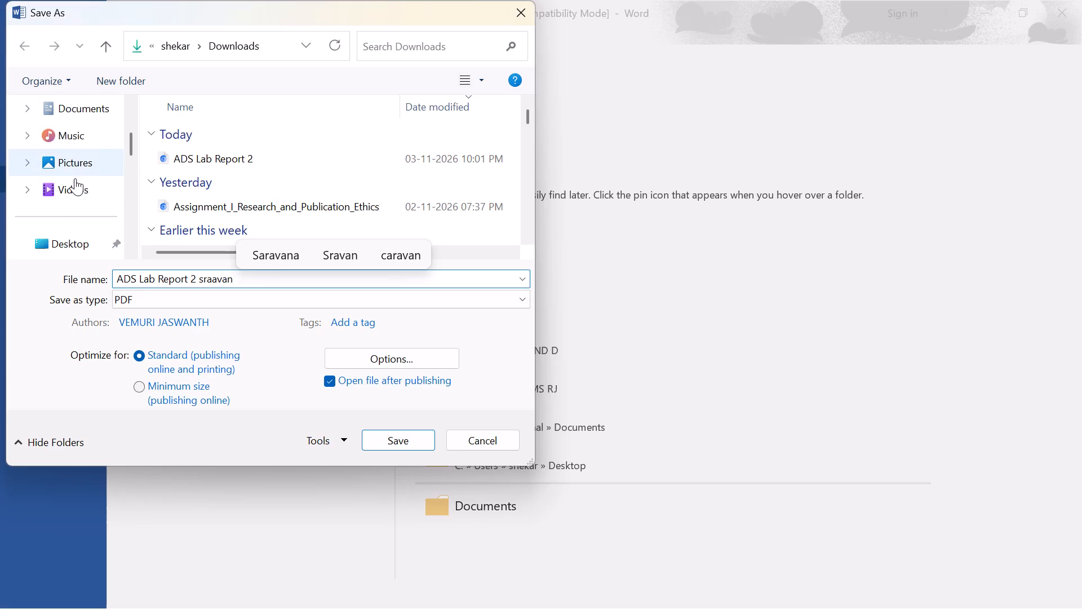
pyautogui.scroll(-1, 75, 178)
pyautogui.click(80, 116)
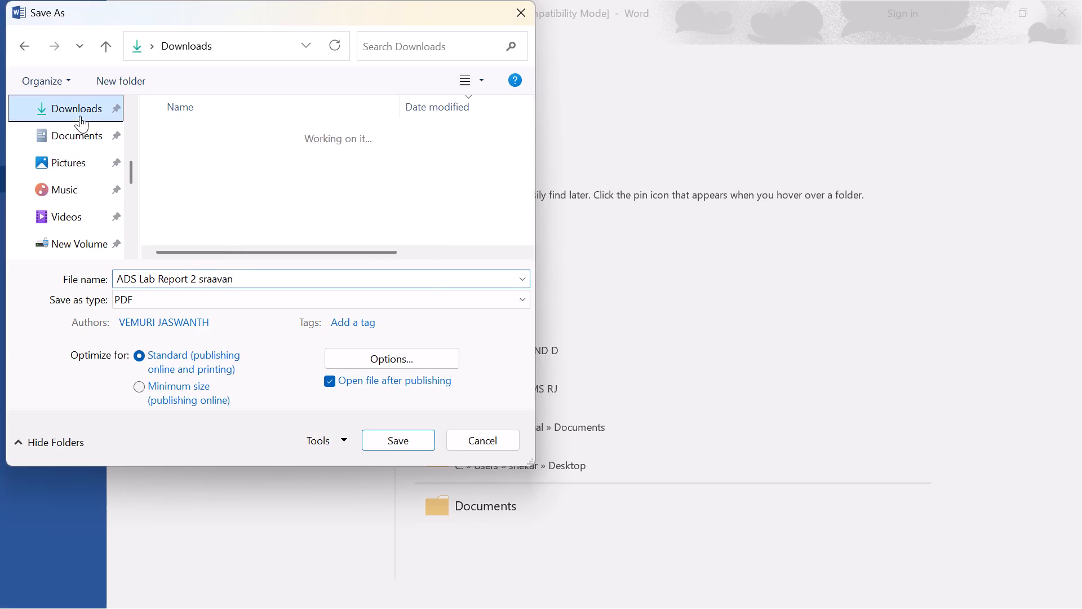
pyautogui.click(383, 438)
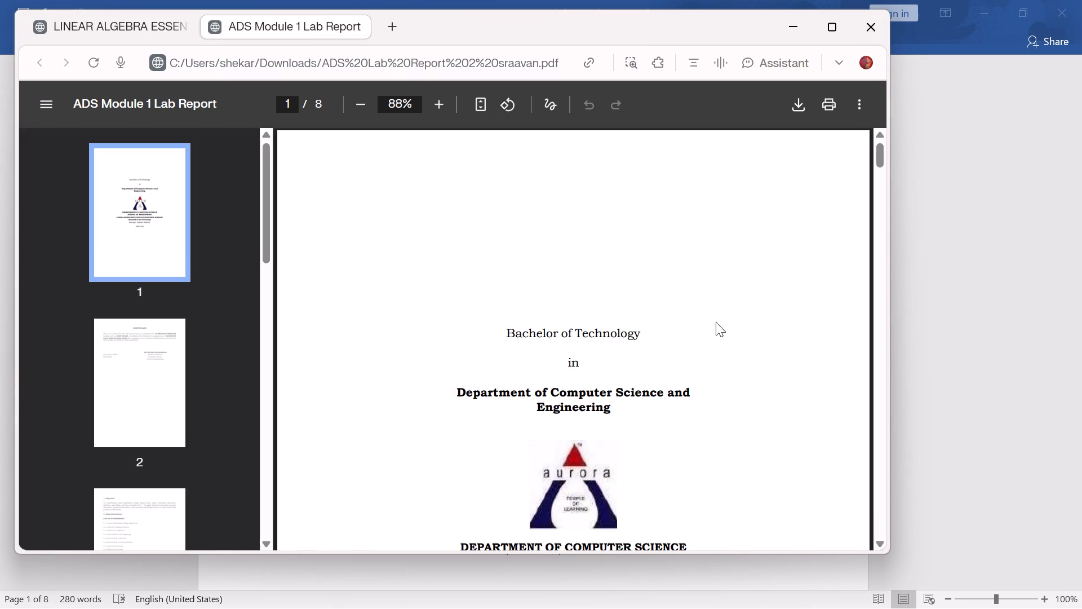
# Check the replaced account details in the exported PDF's question screenshots, and close the PDF window.
pyautogui.scroll(-17, 716, 322)
pyautogui.scroll(-17, 716, 322)
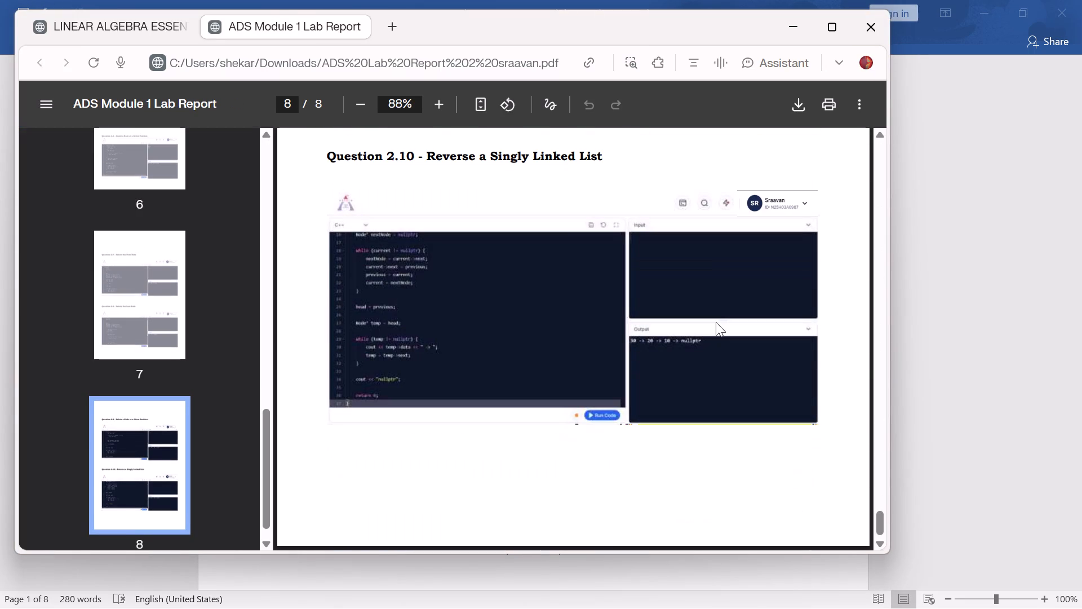
pyautogui.scroll(10, 716, 322)
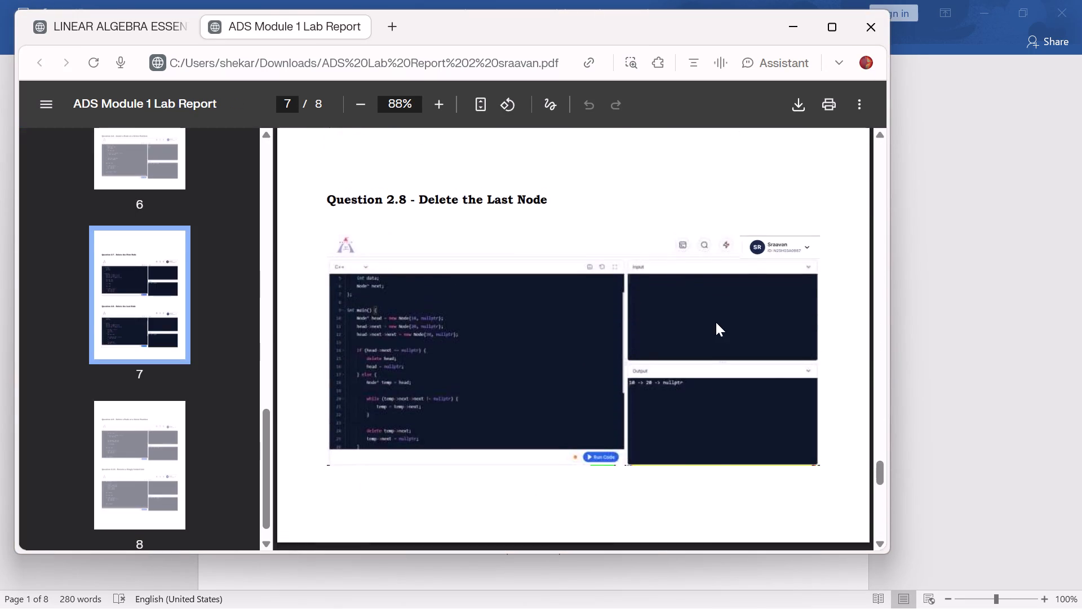
pyautogui.scroll(2, 716, 322)
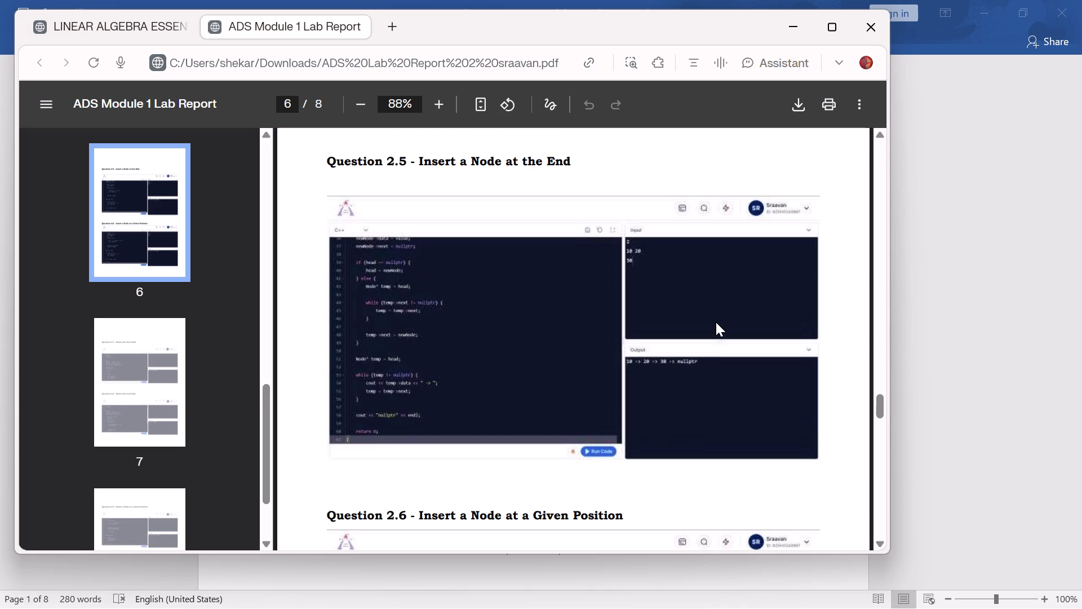
pyautogui.click(875, 21)
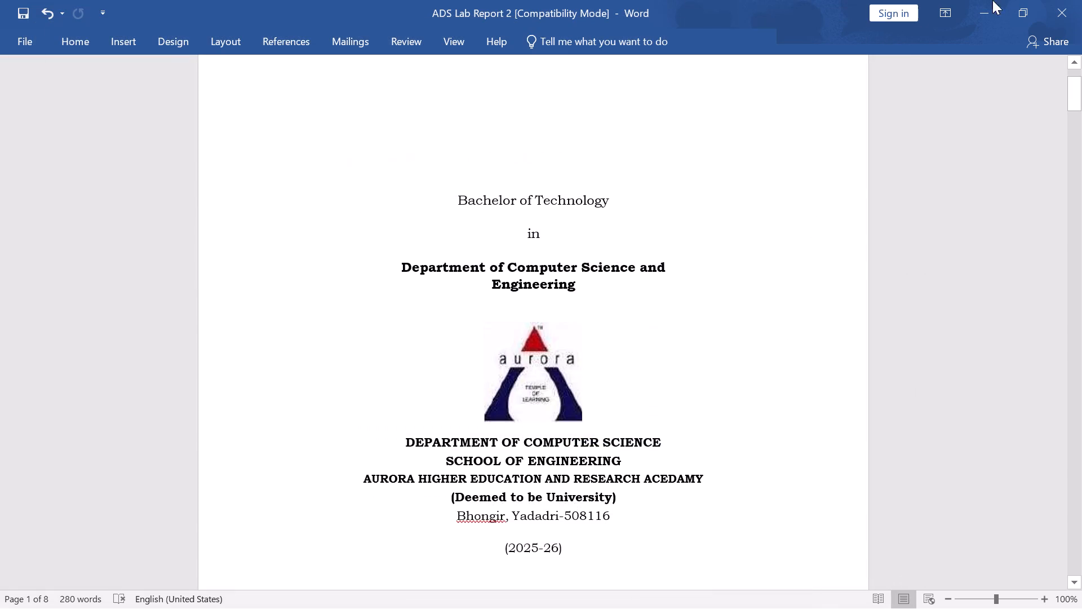
# Close the ADS Lab Report 2 Word document.
pyautogui.click(1076, 3)
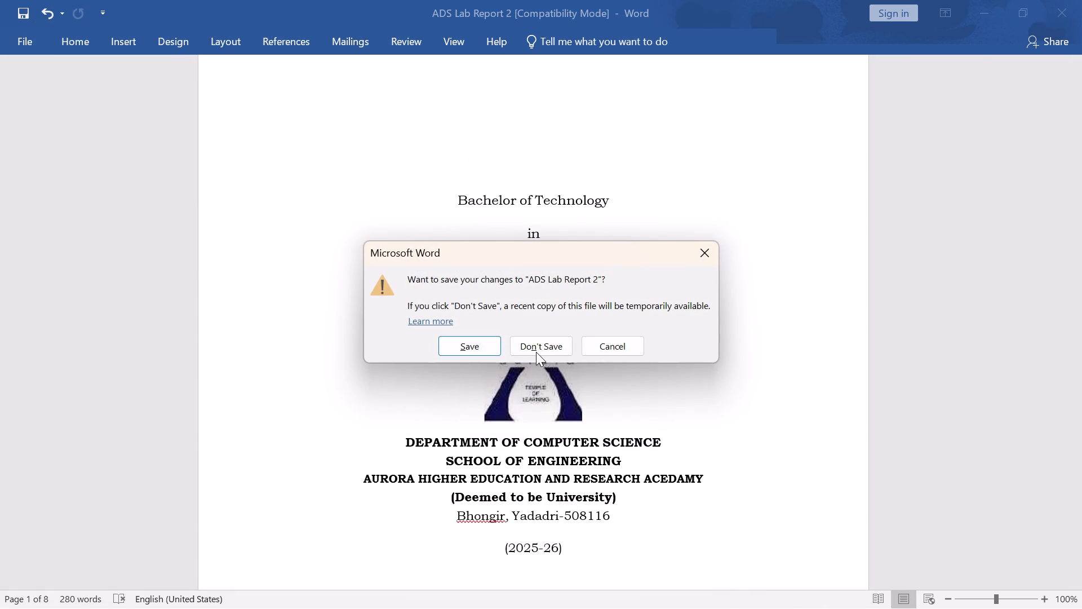
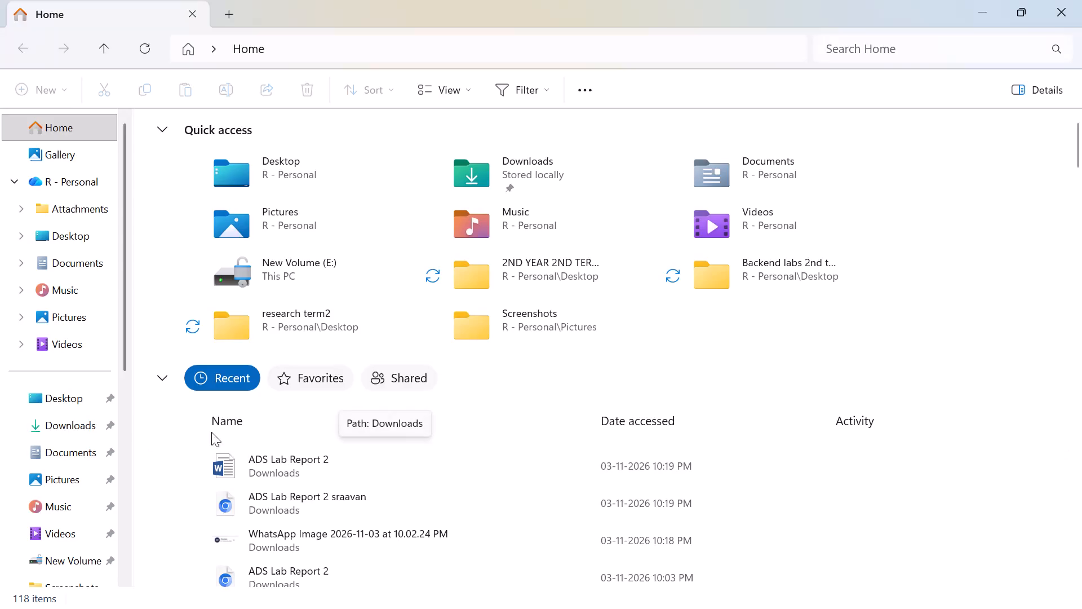
# Delete the original ADS Lab Report 2 PDF from the Downloads folder.
pyautogui.click(62, 416)
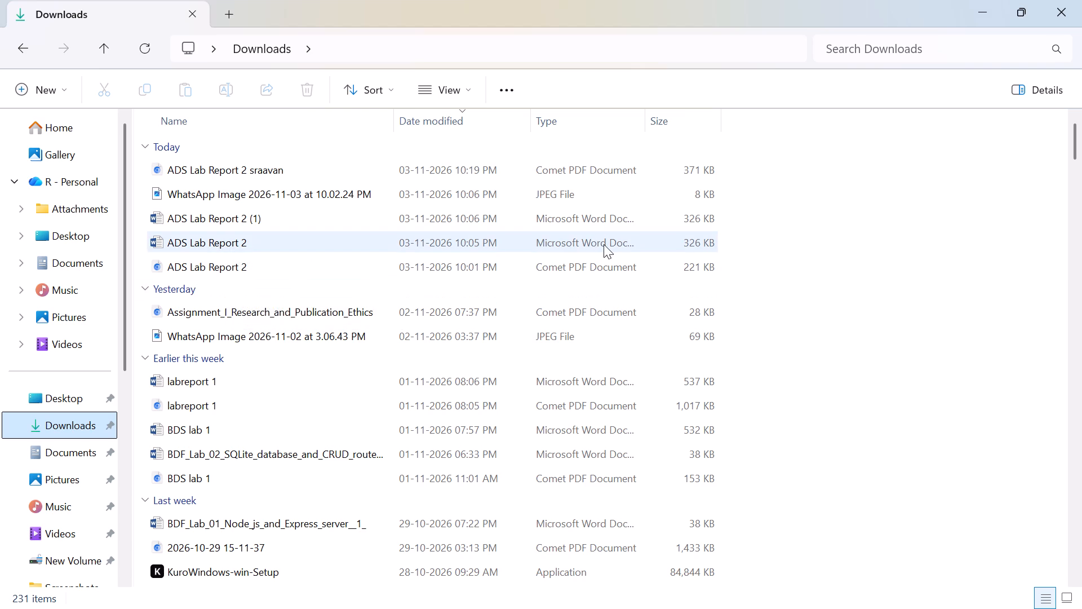
pyautogui.rightClick(259, 268)
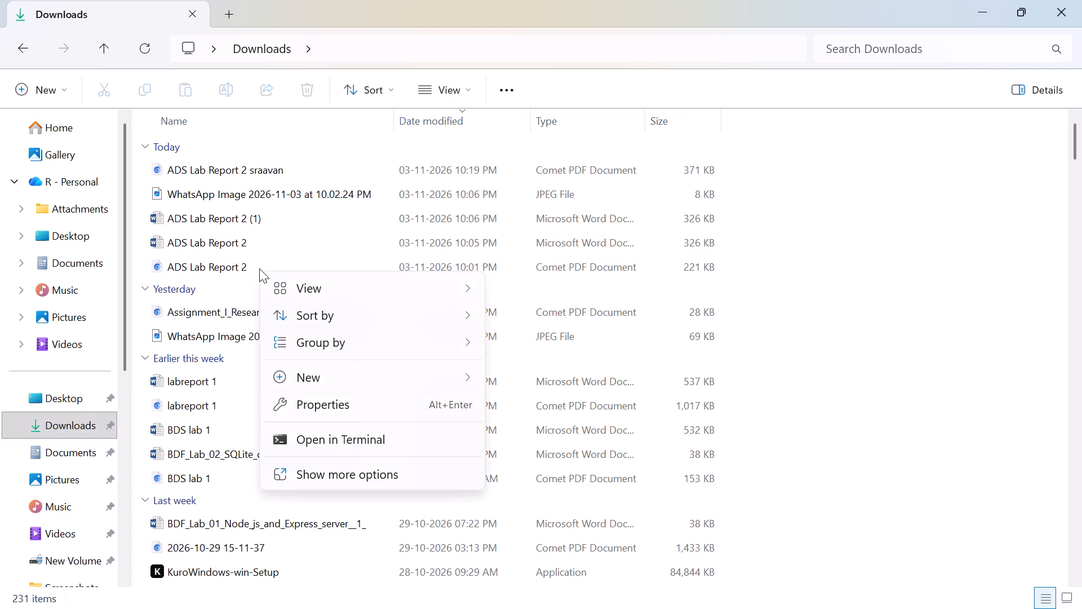
pyautogui.rightClick(228, 264)
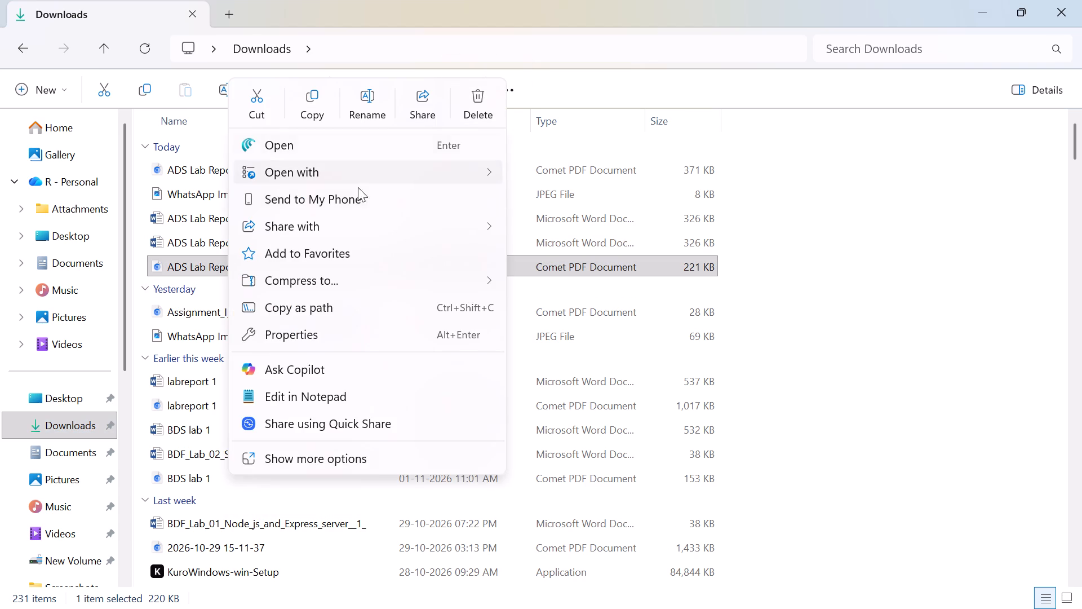
pyautogui.click(477, 100)
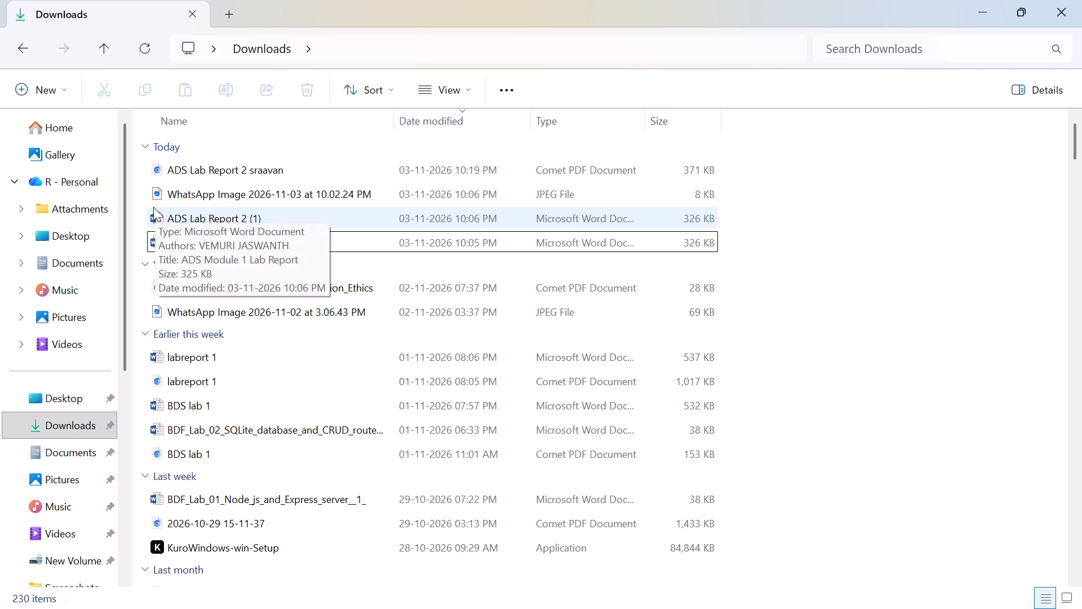
# Delete the two Word documents ADS Lab Report 2 (1) and ADS Lab Report 2 from the Downloads folder.
pyautogui.moveTo(153, 207); pyautogui.dragTo(224, 241)
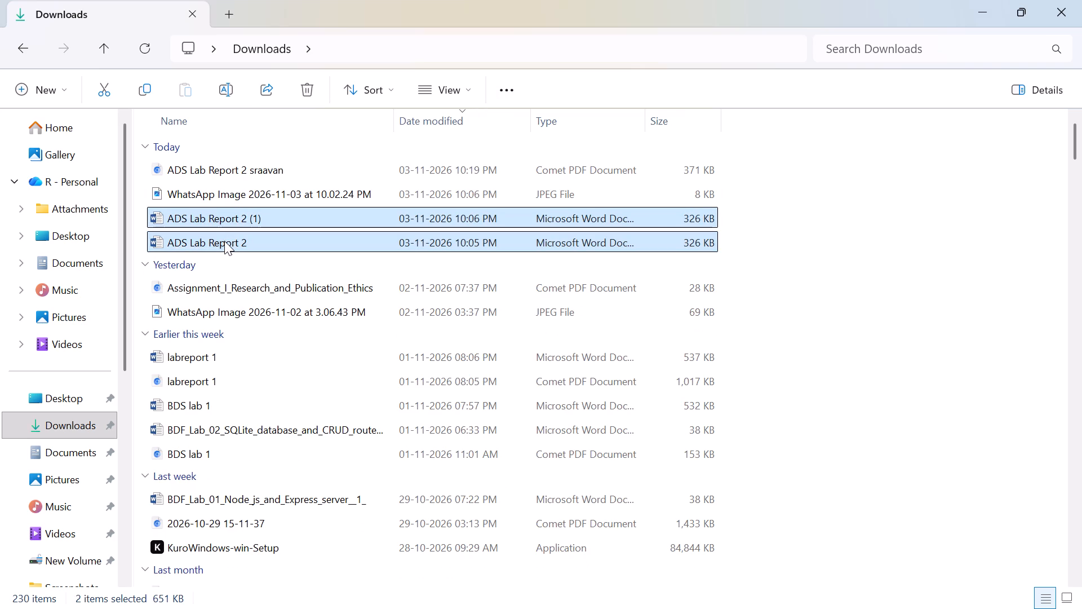
pyautogui.click(313, 88)
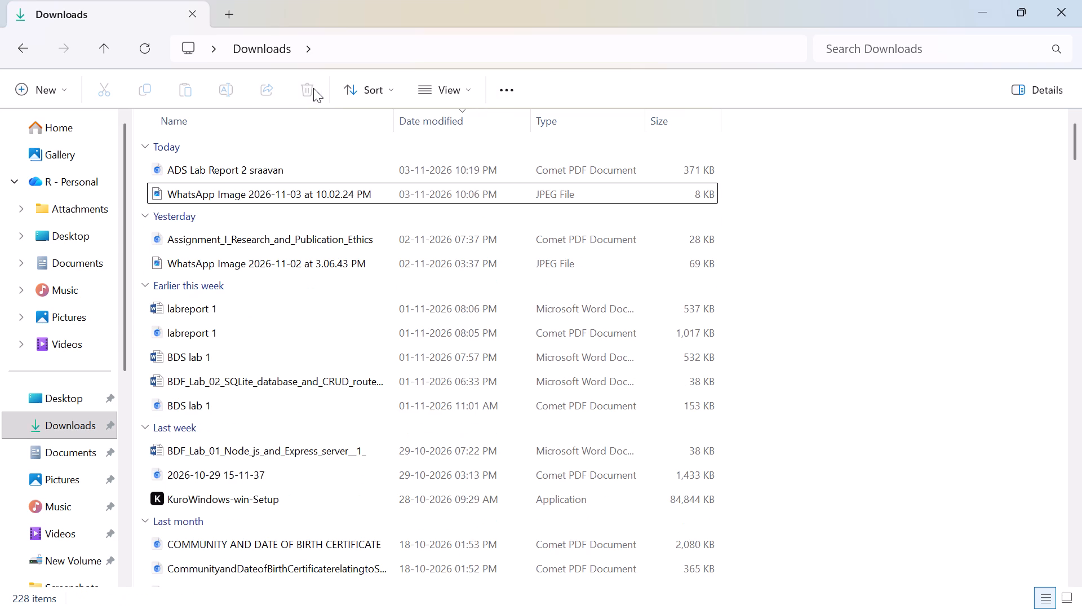
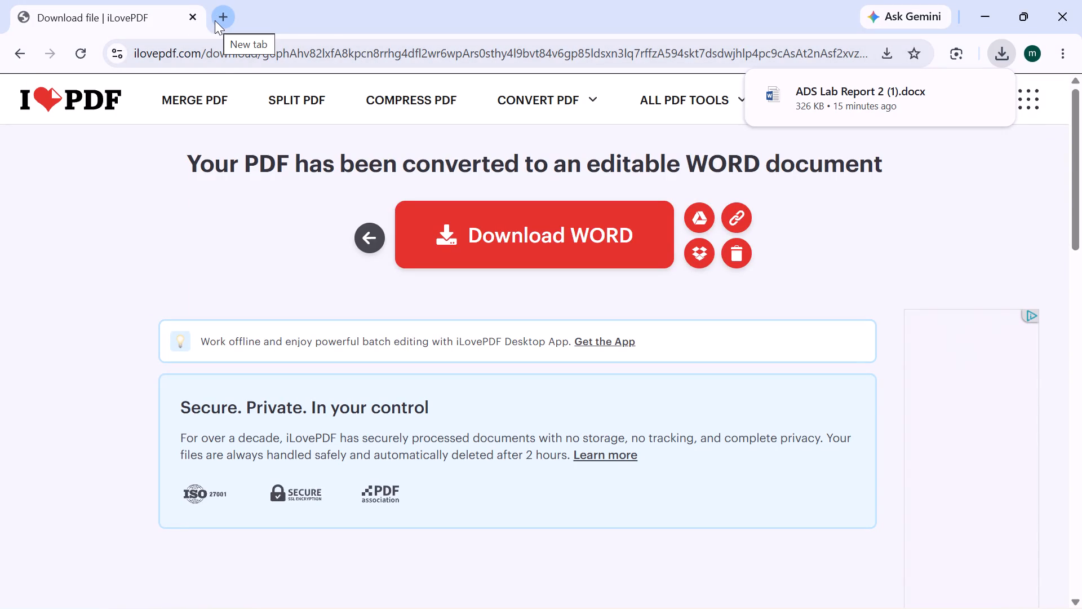
# Open a new browser tab alongside the iLovePDF download page.
pyautogui.click(218, 20)
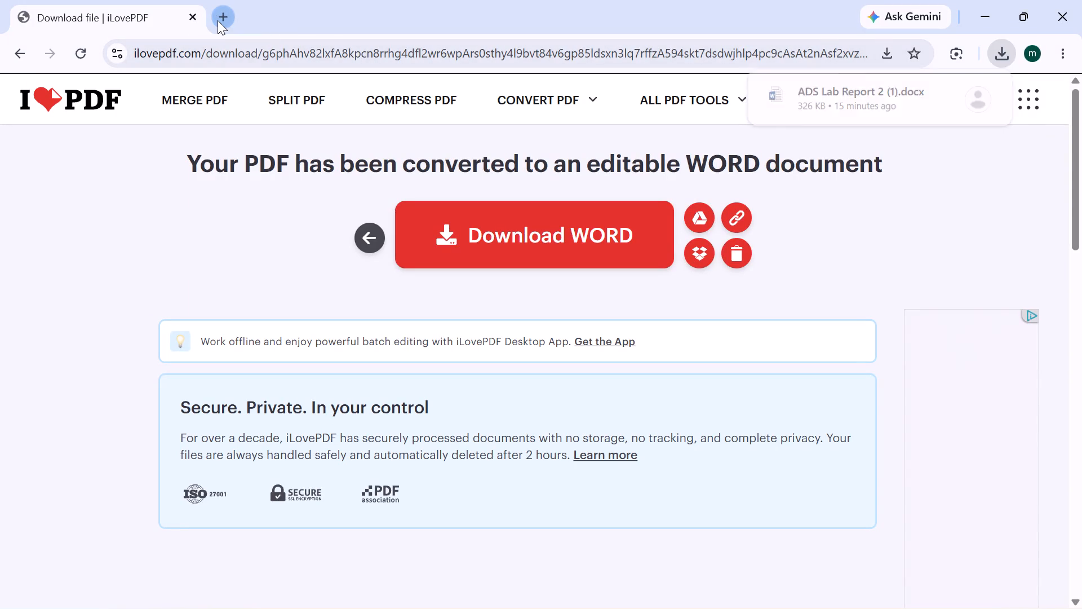
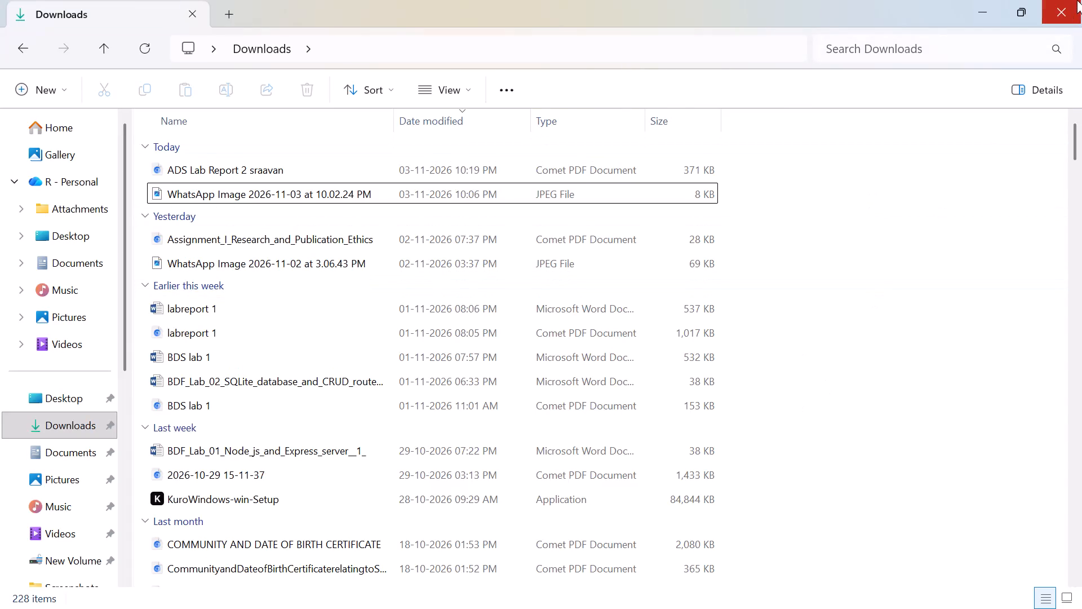
# Close the Downloads folder window.
pyautogui.click(1077, 0)
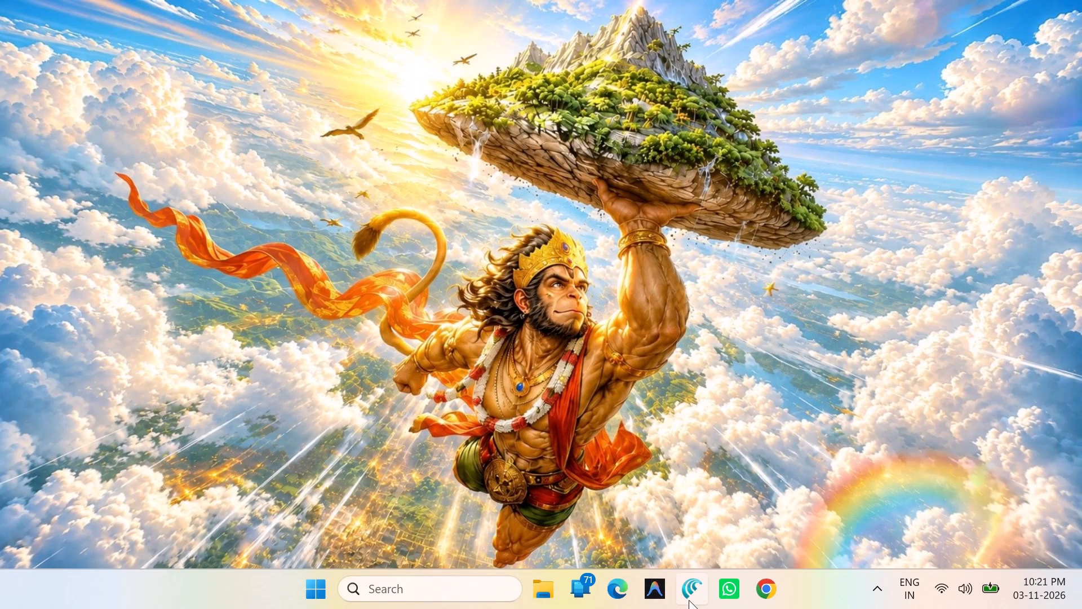